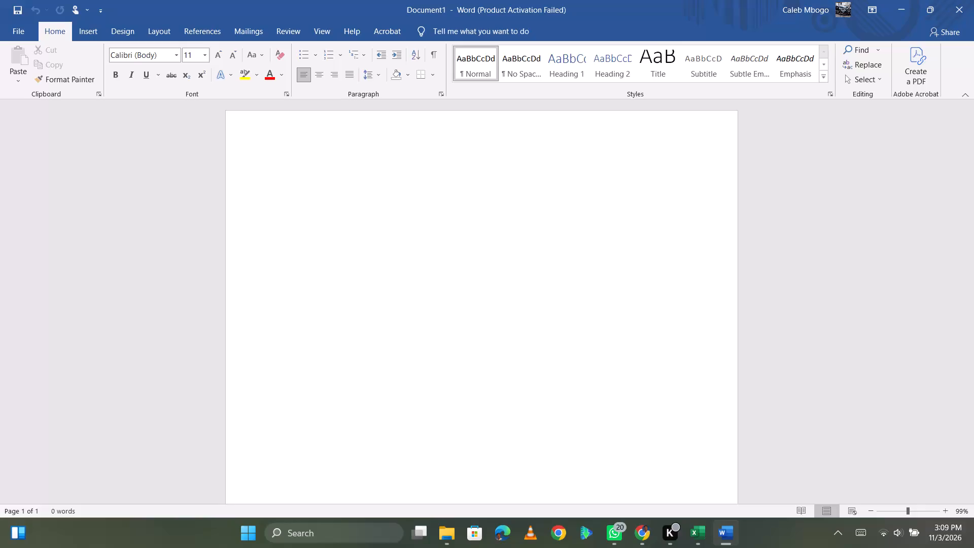
# Switch to the Excel workbook and clear the Reasons column entries in cells C1 to C9.
pyautogui.click(699, 525)
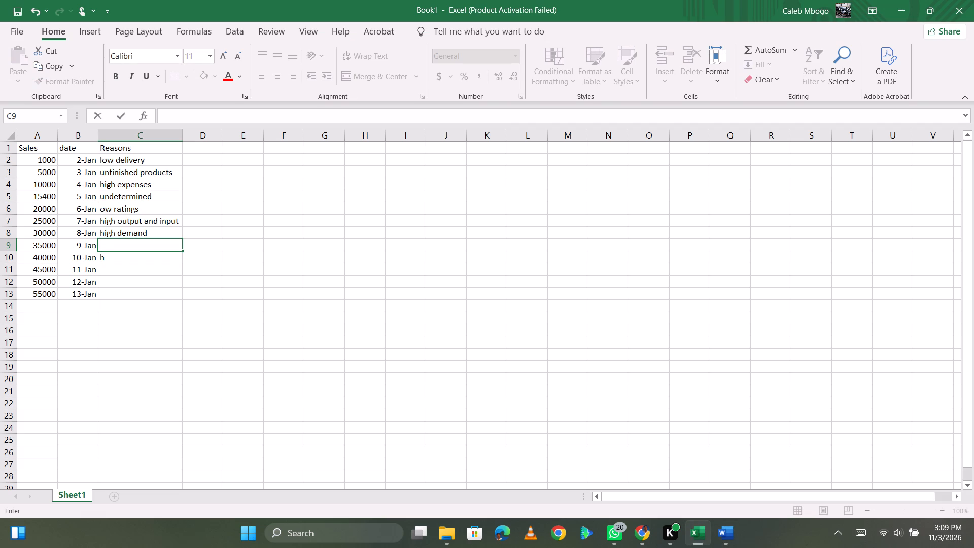
pyautogui.press('BackSpace')
pyautogui.press('BackSpace')
pyautogui.press('BackSpace')
pyautogui.moveTo(139, 239); pyautogui.dragTo(147, 249)
pyautogui.moveTo(178, 249); pyautogui.dragTo(185, 245)
pyautogui.moveTo(180, 239); pyautogui.dragTo(170, 231)
pyautogui.moveTo(164, 241); pyautogui.dragTo(141, 217)
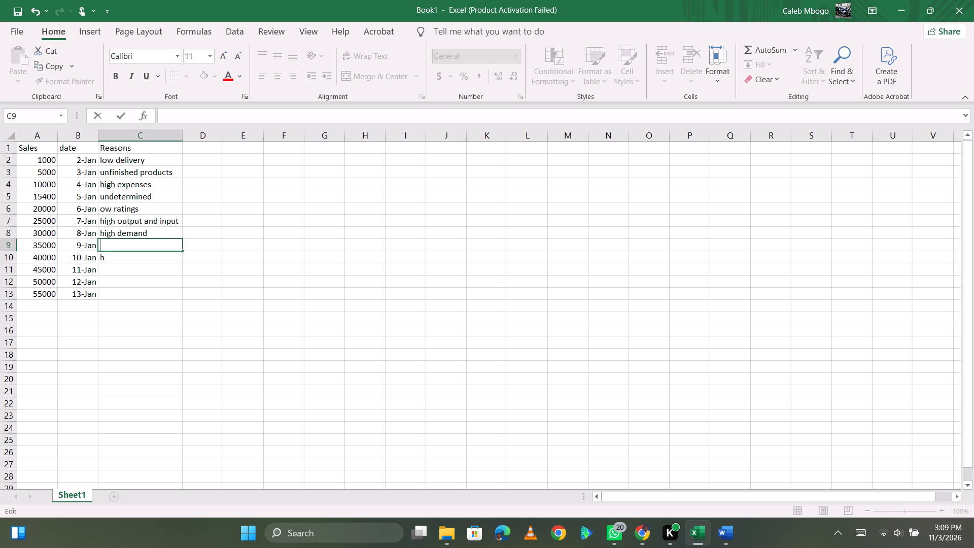
pyautogui.click(182, 249)
pyautogui.moveTo(181, 251); pyautogui.dragTo(178, 222)
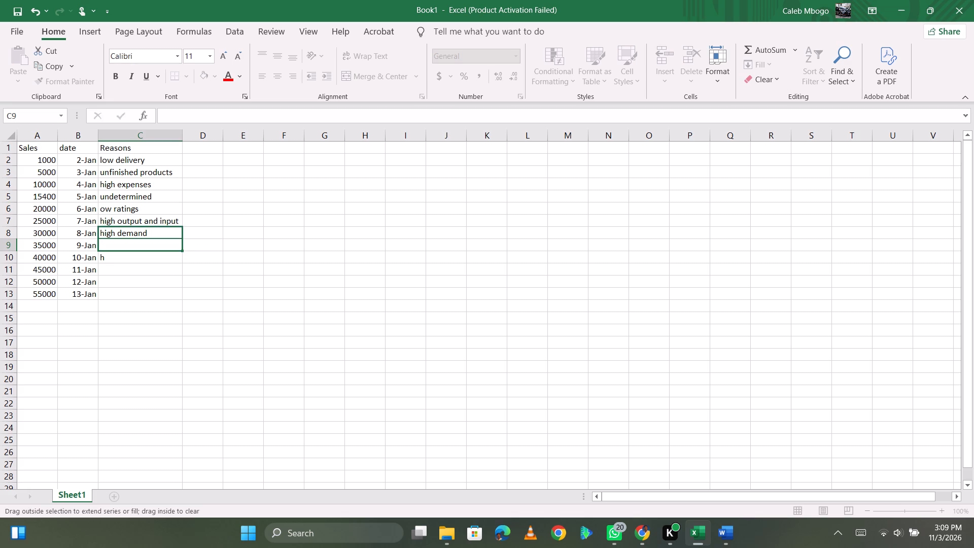
pyautogui.moveTo(178, 222); pyautogui.dragTo(178, 145)
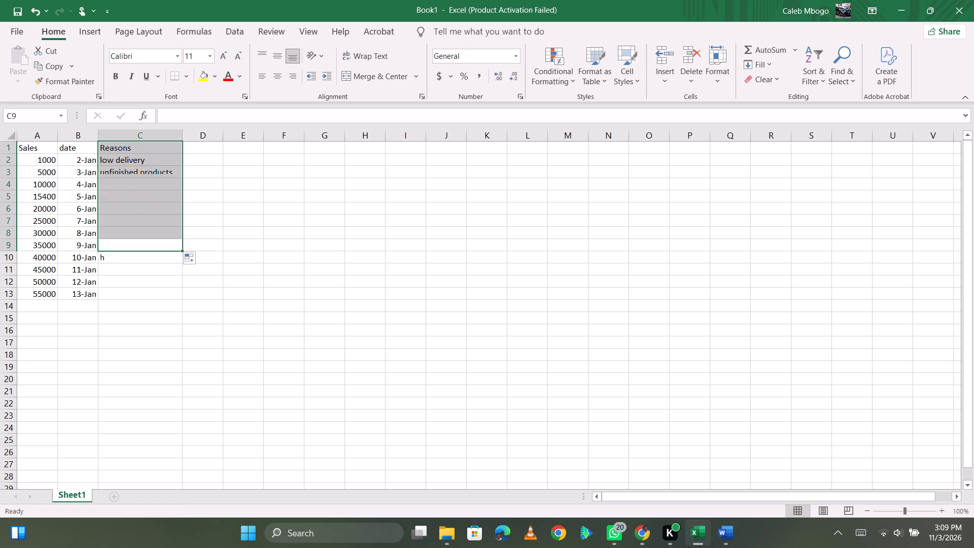
# Clear the date column, including its heading, in cells B1 to B13.
pyautogui.click(88, 294)
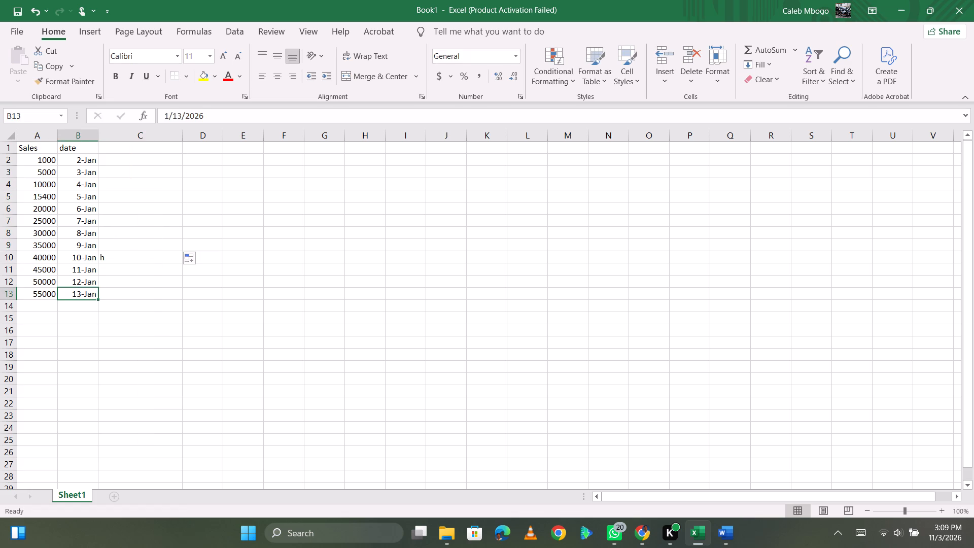
pyautogui.moveTo(98, 298); pyautogui.dragTo(109, 228)
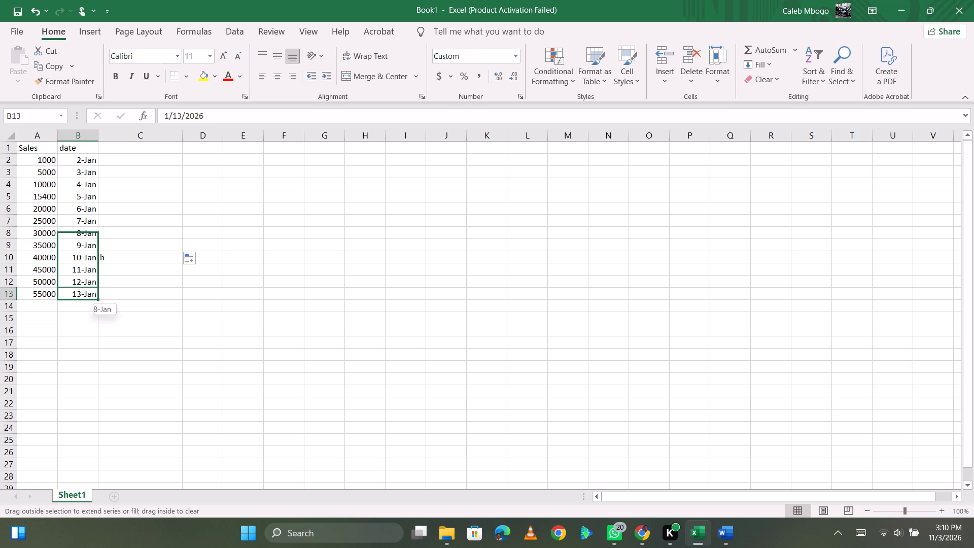
pyautogui.moveTo(109, 228); pyautogui.dragTo(91, 146)
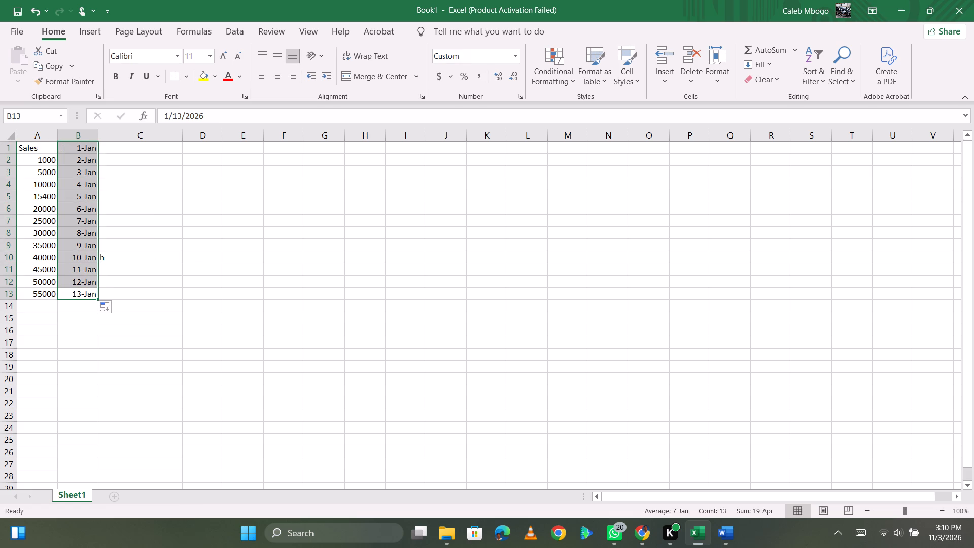
pyautogui.press('BackSpace')
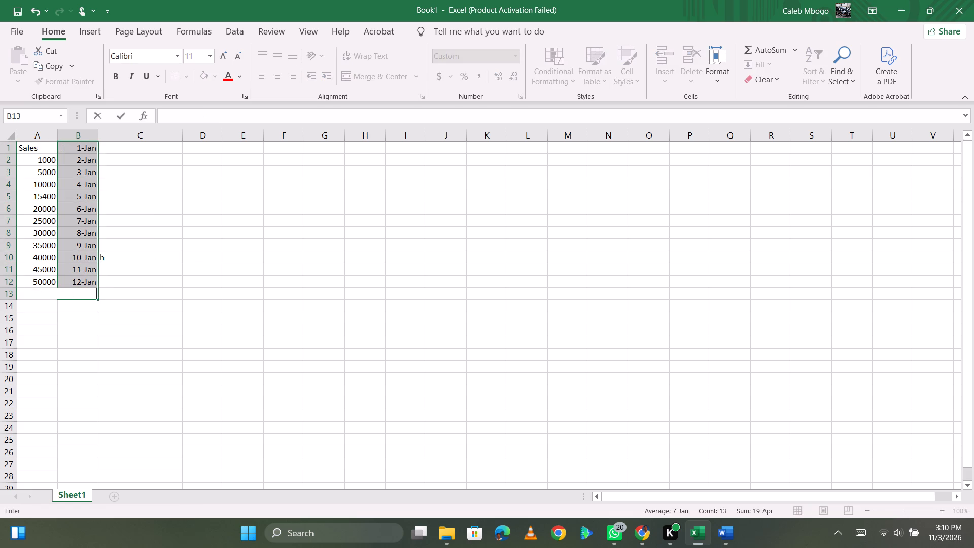
pyautogui.click(91, 297)
pyautogui.moveTo(98, 298); pyautogui.dragTo(90, 122)
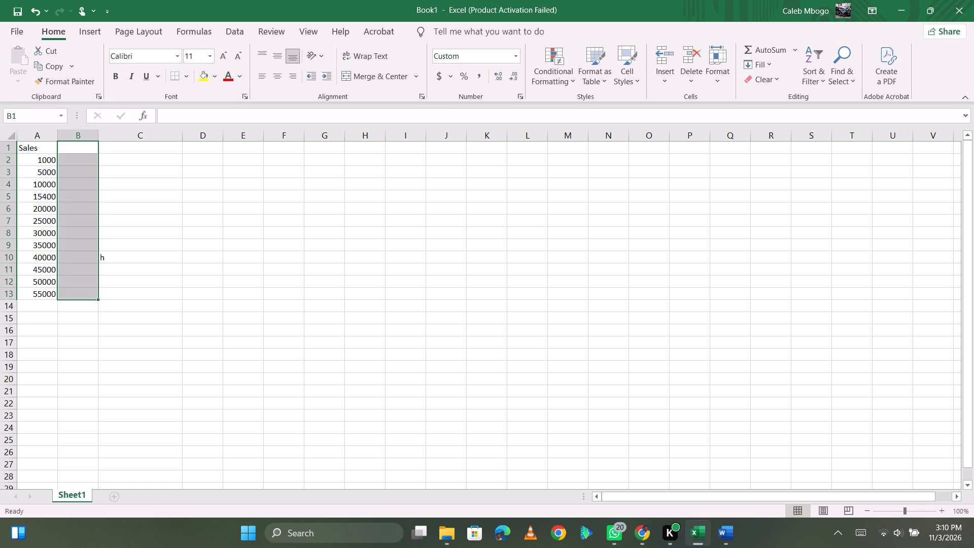
# Clear the Sales column, including its heading, in cells A1 to A13.
pyautogui.click(45, 254)
pyautogui.click(50, 297)
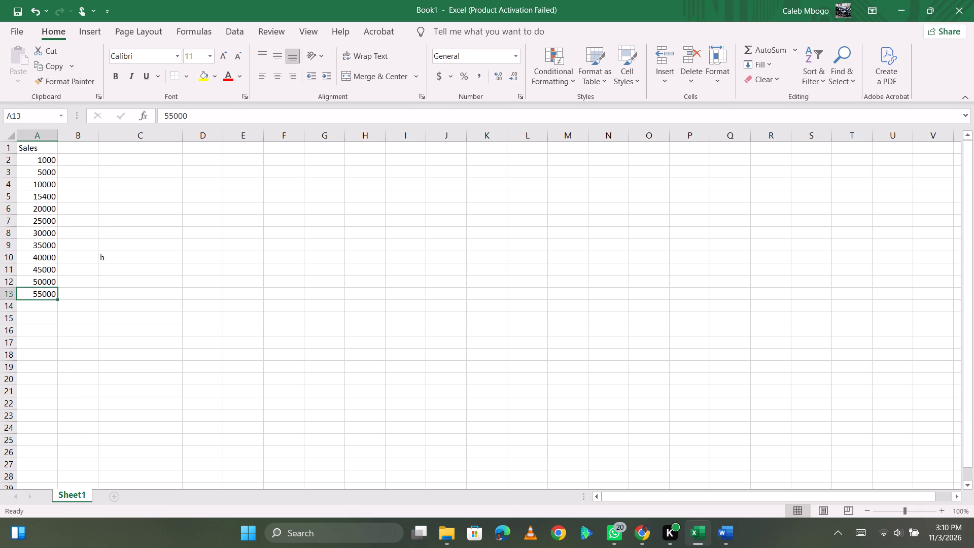
pyautogui.moveTo(57, 297); pyautogui.dragTo(64, 196)
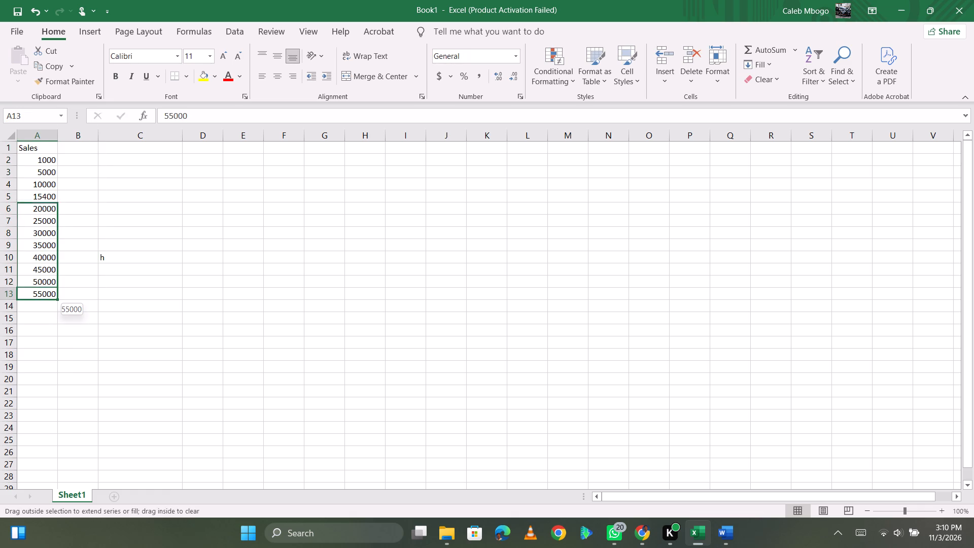
pyautogui.moveTo(64, 196); pyautogui.dragTo(60, 139)
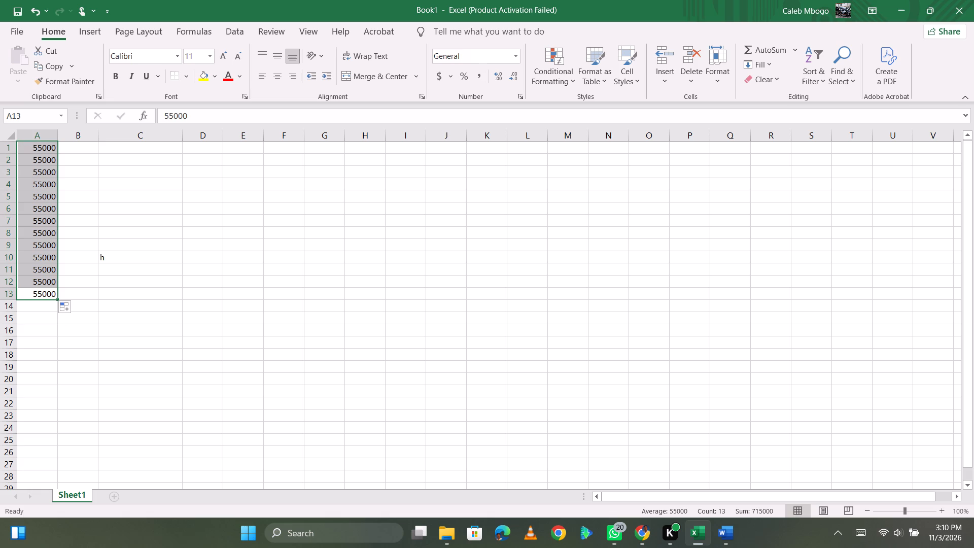
pyautogui.press('BackSpace')
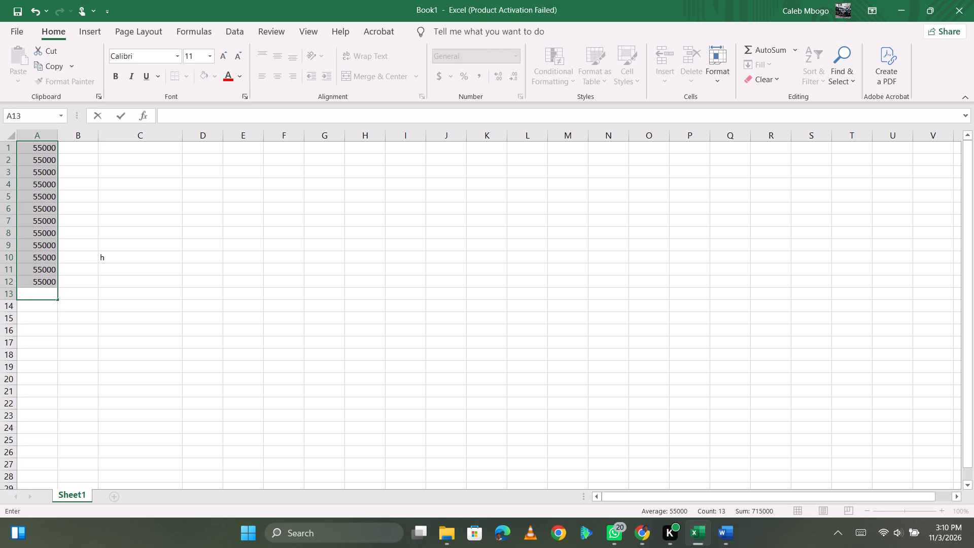
pyautogui.moveTo(57, 301); pyautogui.dragTo(40, 97)
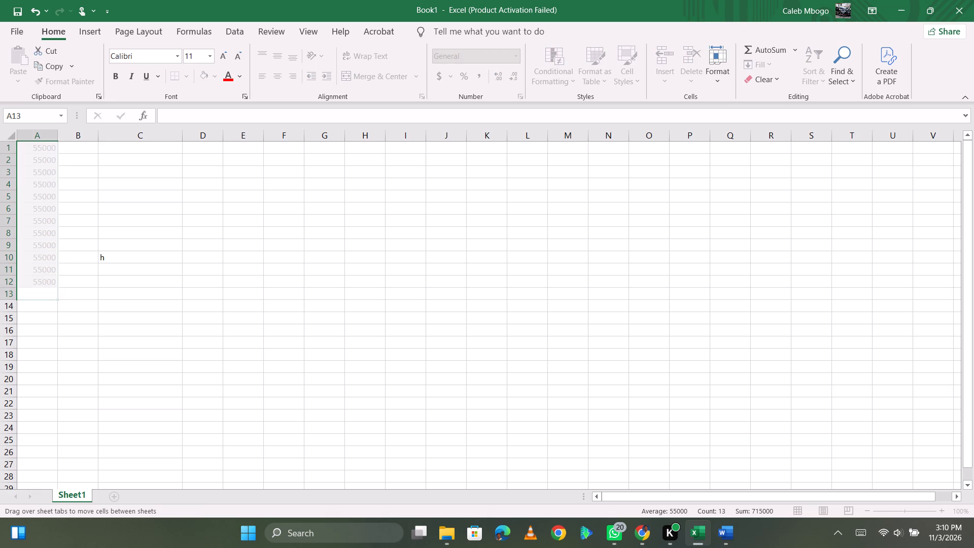
pyautogui.moveTo(40, 97); pyautogui.dragTo(40, 96)
# Enter the heading "Plantbname" in cell A1 and fit column A's width to it.
pyautogui.click(39, 144)
pyautogui.click(38, 146)
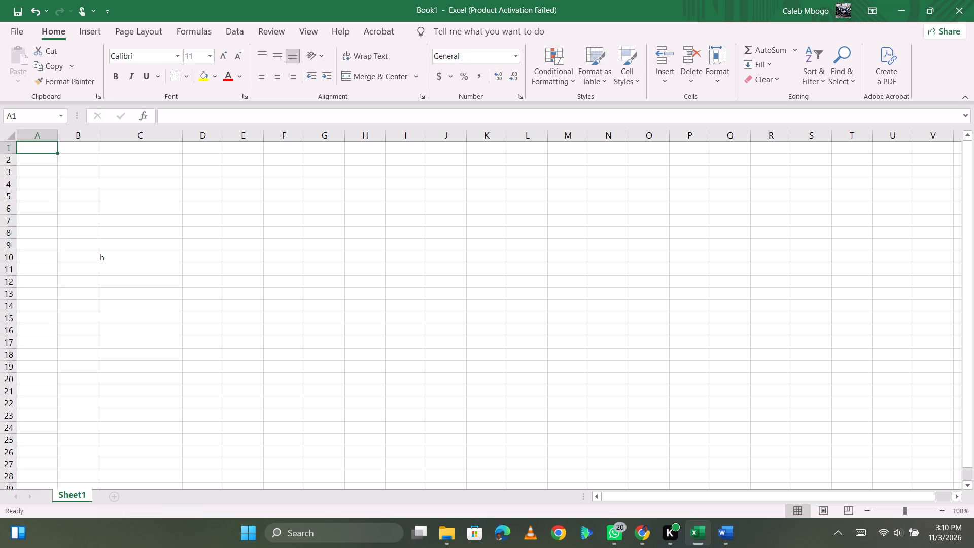
pyautogui.write('pl')
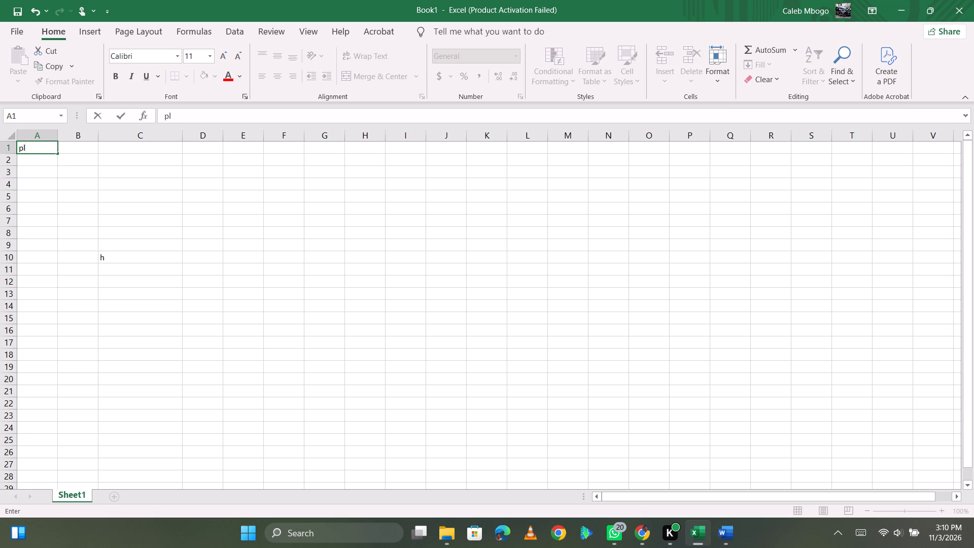
pyautogui.press('BackSpace')
pyautogui.press('BackSpace')
pyautogui.write('Plant')
pyautogui.press('b')
pyautogui.write('nam')
pyautogui.press('e')
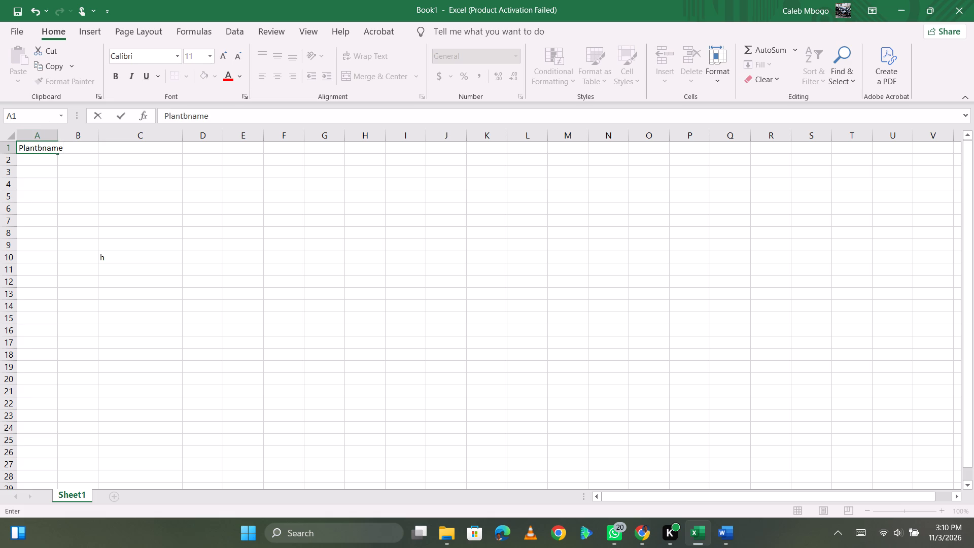
pyautogui.click(42, 131)
pyautogui.doubleClick(57, 139)
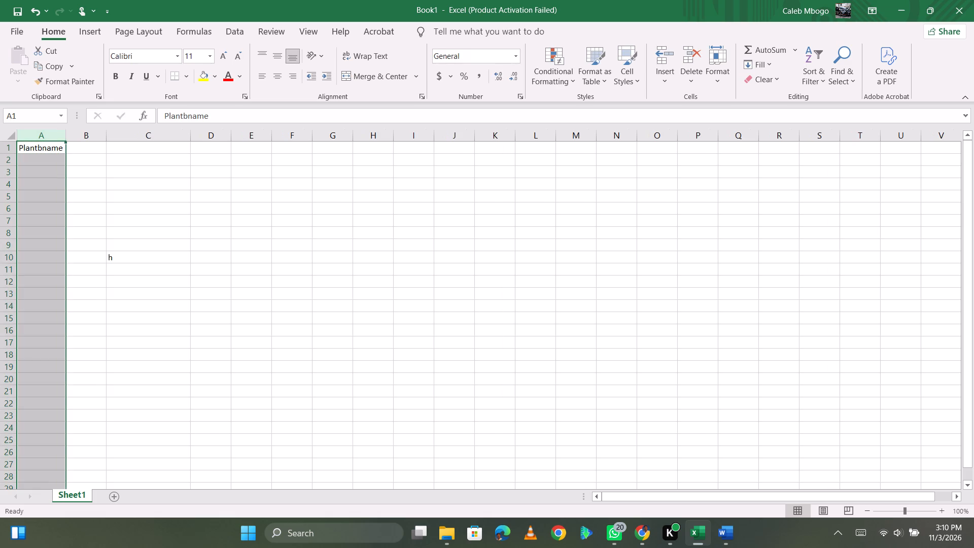
# Replace the heading in cell A1 with "Plant name".
pyautogui.click(82, 146)
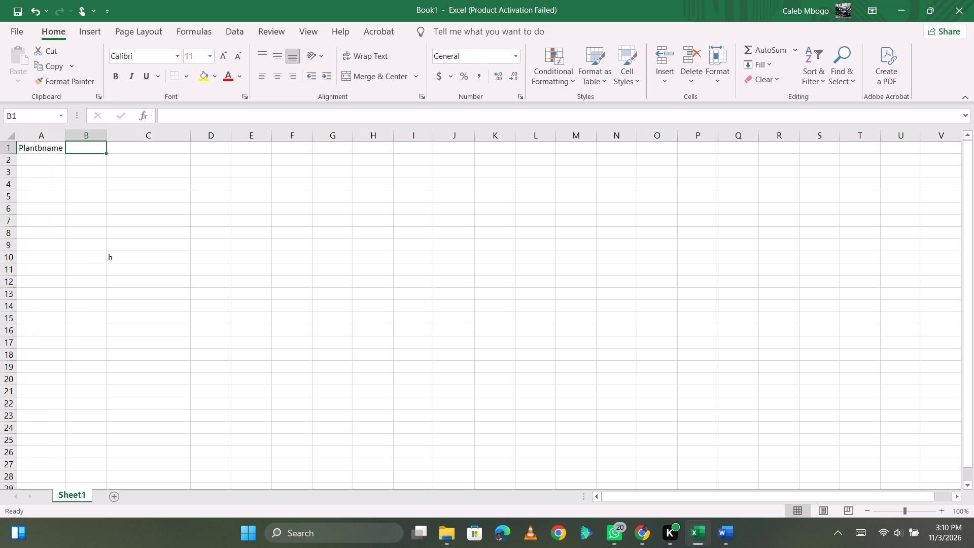
pyautogui.click(45, 150)
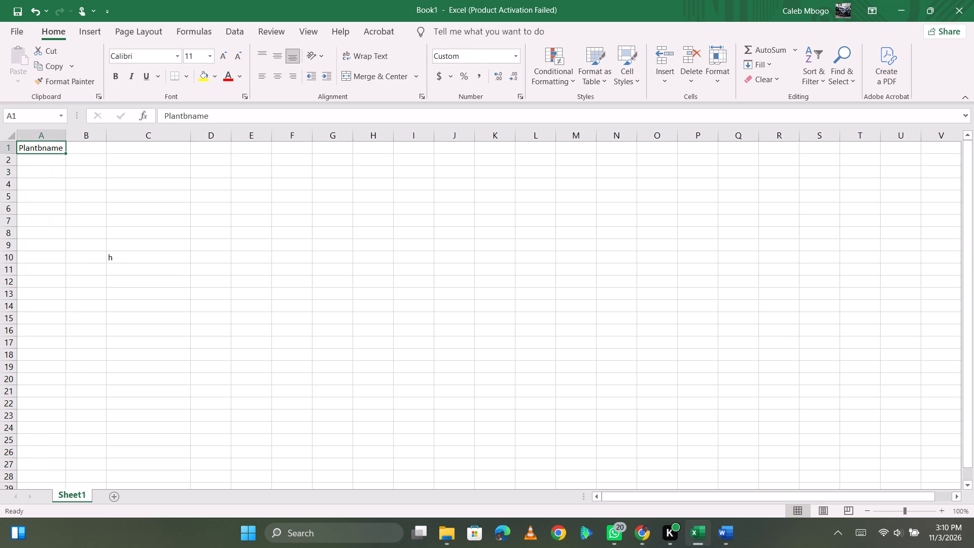
pyautogui.click(40, 147)
pyautogui.click(40, 150)
pyautogui.press('BackSpace')
pyautogui.press('BackSpace')
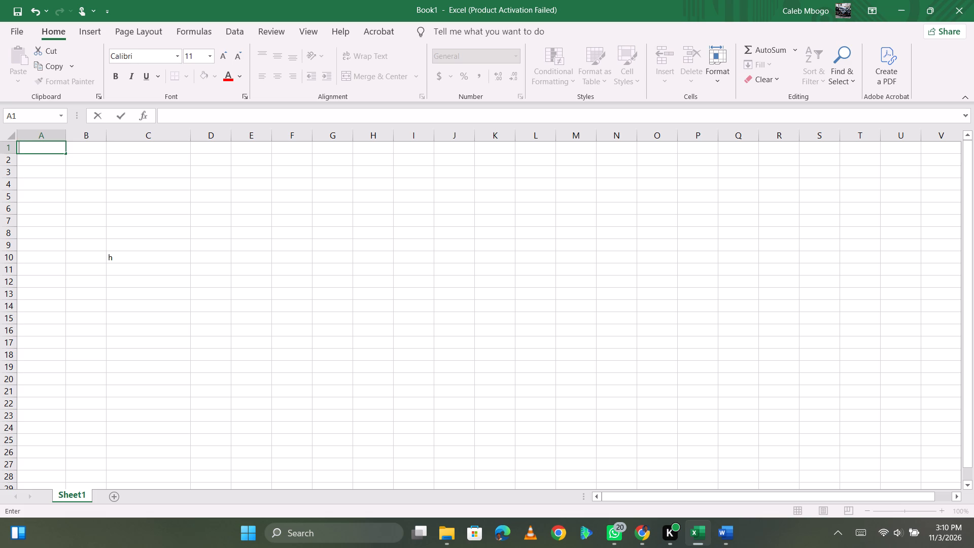
pyautogui.hotkey('shift', 'p')
pyautogui.write('lant')
pyautogui.press('b')
pyautogui.press('BackSpace')
pyautogui.press('space')
pyautogui.write('namw')
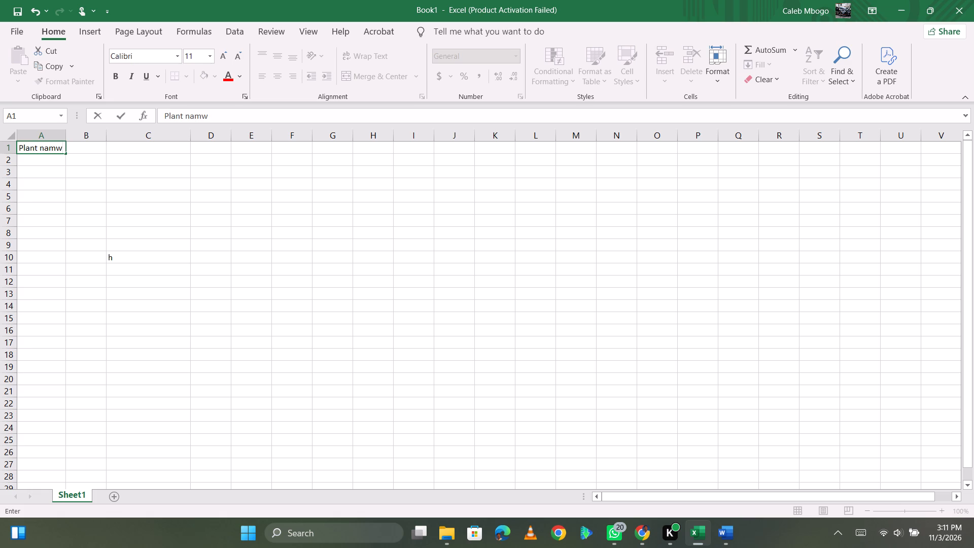
pyautogui.press('e')
pyautogui.press('BackSpace')
pyautogui.press('BackSpace')
pyautogui.press('BackSpace')
pyautogui.press('BackSpace')
pyautogui.press('BackSpace')
pyautogui.press('BackSpace')
pyautogui.press('space')
pyautogui.write('namw')
pyautogui.press('BackSpace')
pyautogui.press('e')
# Commit the "Plant name" heading in cell A1.
pyautogui.click(79, 146)
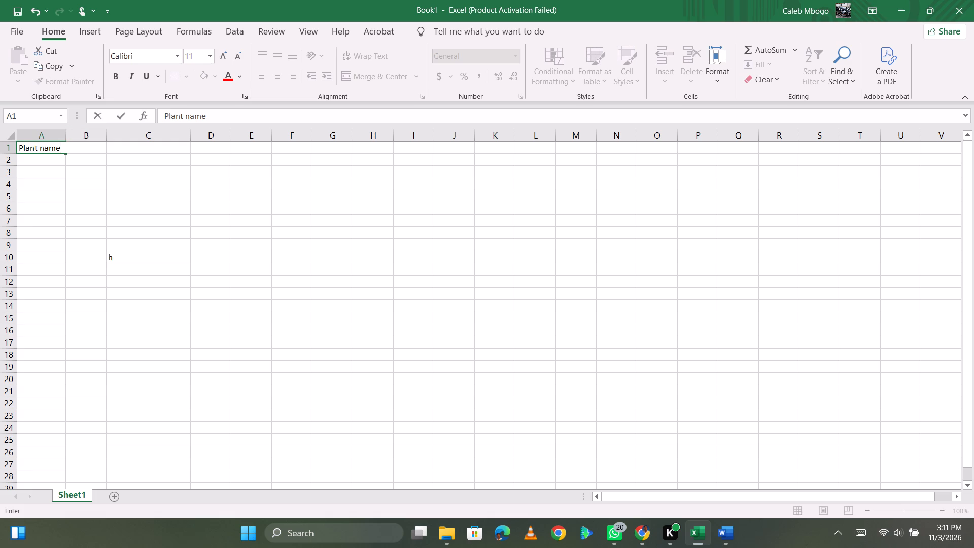
pyautogui.click(76, 151)
pyautogui.click(62, 150)
pyautogui.press('Return')
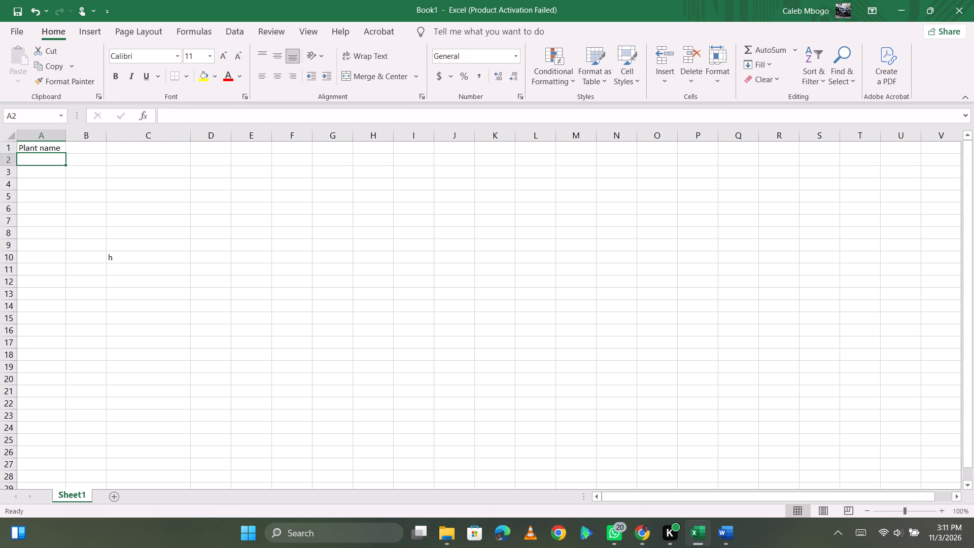
# Enter the heading "Leaf type" in cell B1.
pyautogui.click(85, 149)
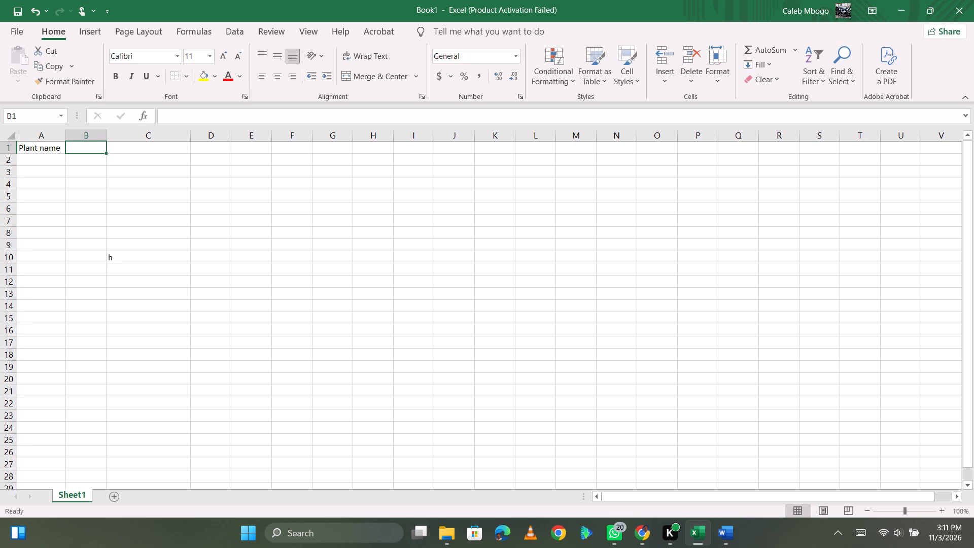
pyautogui.hotkey('shift', 'l')
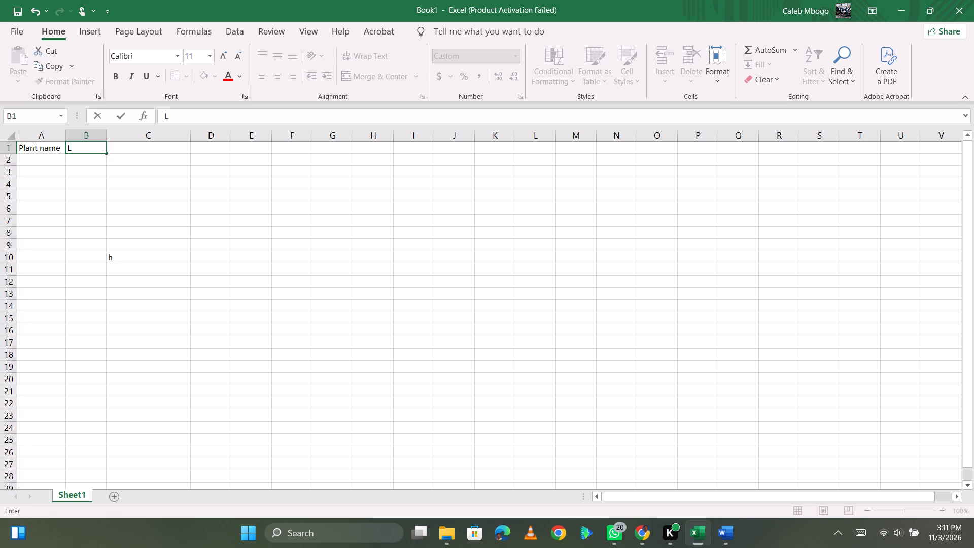
pyautogui.write('eaf ty')
pyautogui.write('pe')
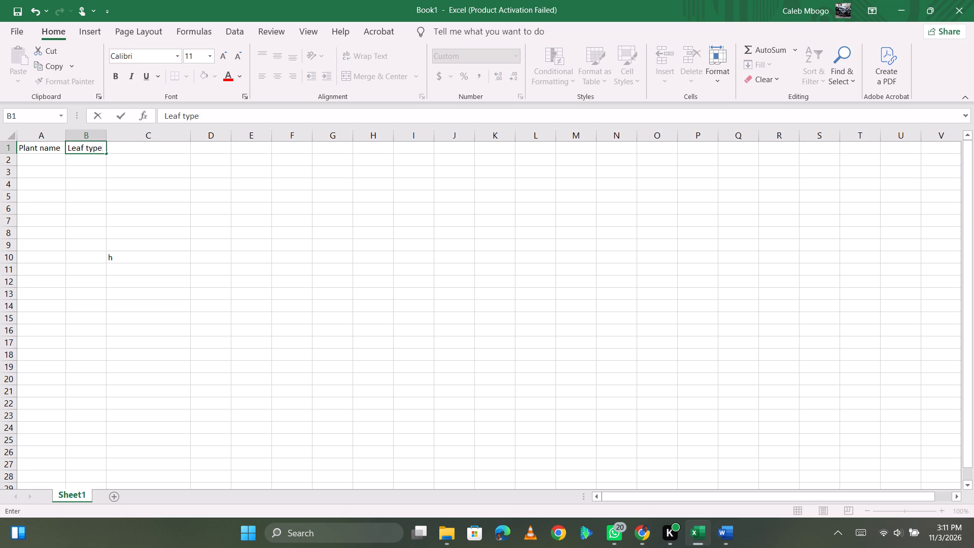
# Enter the heading "leaf shape" in cell C1 and narrow column C to sit closer around it.
pyautogui.click(127, 149)
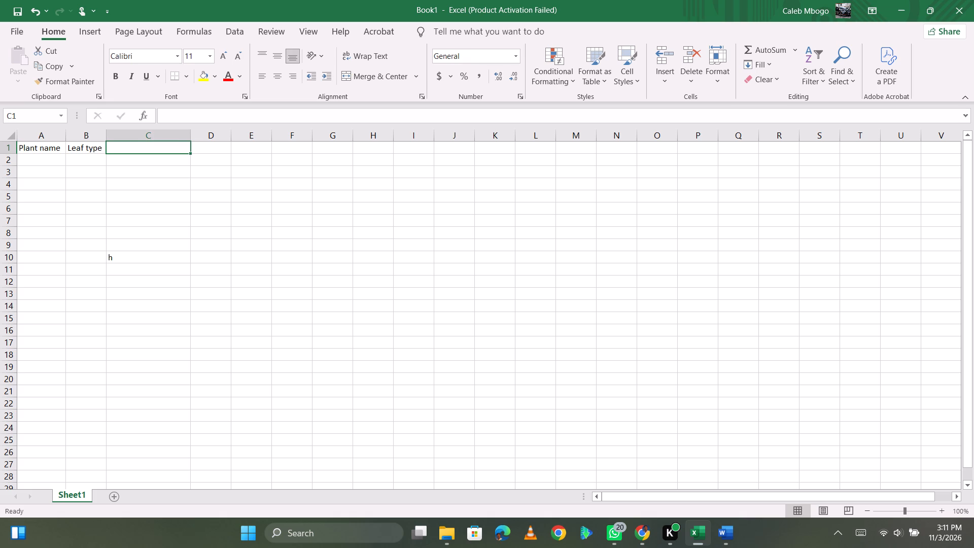
pyautogui.write('lea')
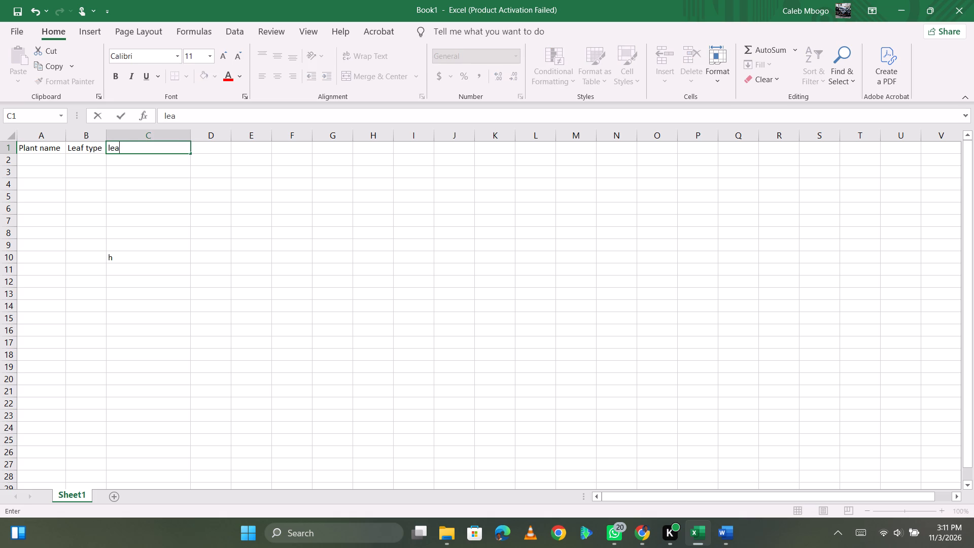
pyautogui.write('f shape')
pyautogui.click(171, 137)
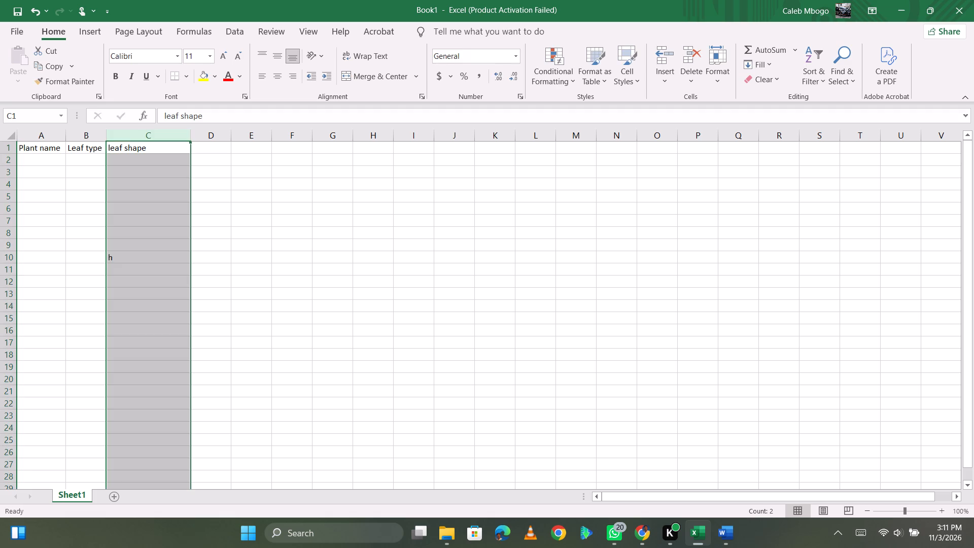
pyautogui.moveTo(190, 141); pyautogui.dragTo(172, 144)
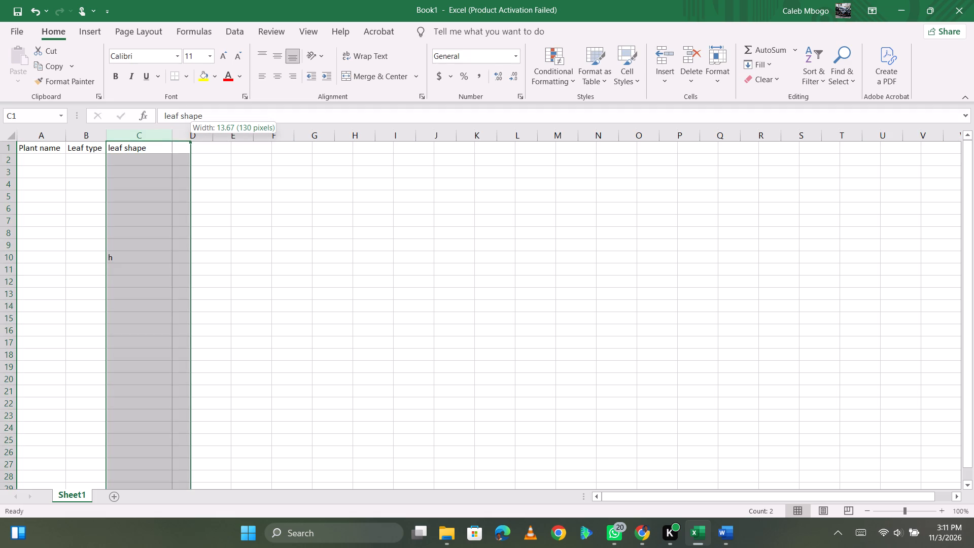
pyautogui.moveTo(172, 144); pyautogui.dragTo(162, 145)
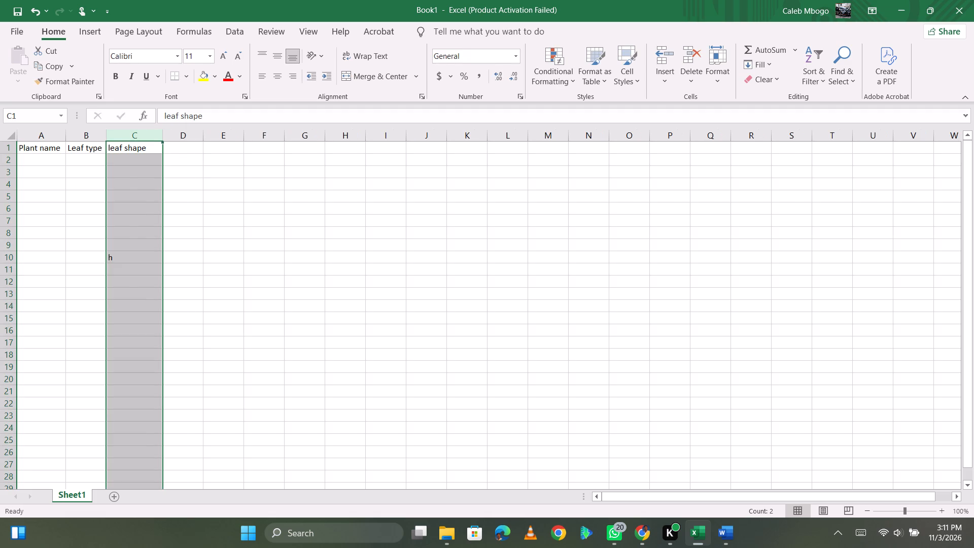
# Enter the heading "Leaf margin" in cell D1 and fit column D's width to it.
pyautogui.click(171, 148)
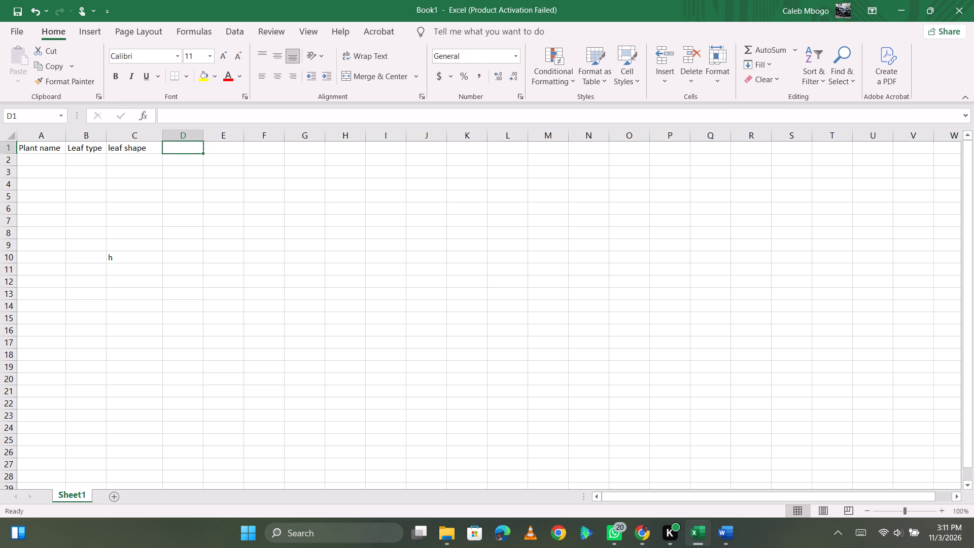
pyautogui.press('l')
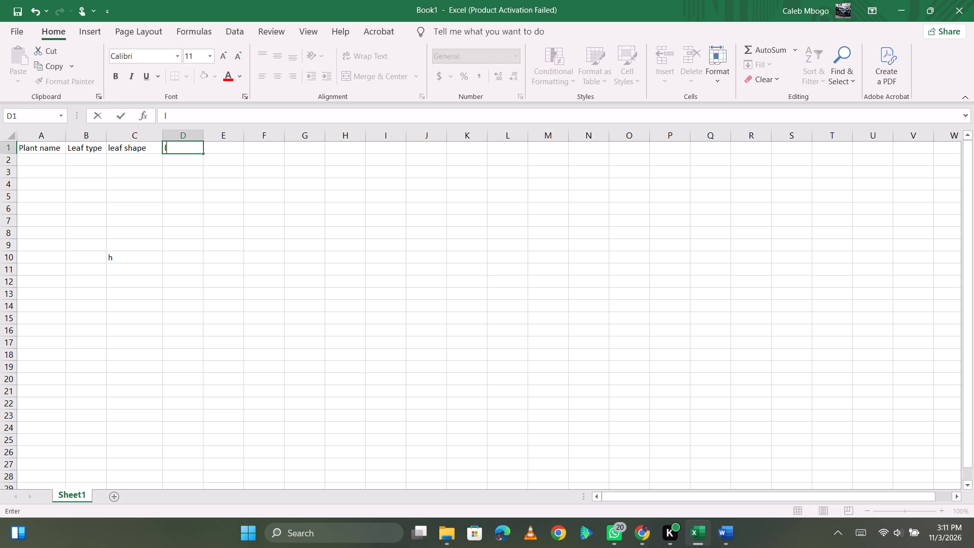
pyautogui.press('BackSpace')
pyautogui.press('l')
pyautogui.write('eaf')
pyautogui.press('space')
pyautogui.write('mar')
pyautogui.write('gin')
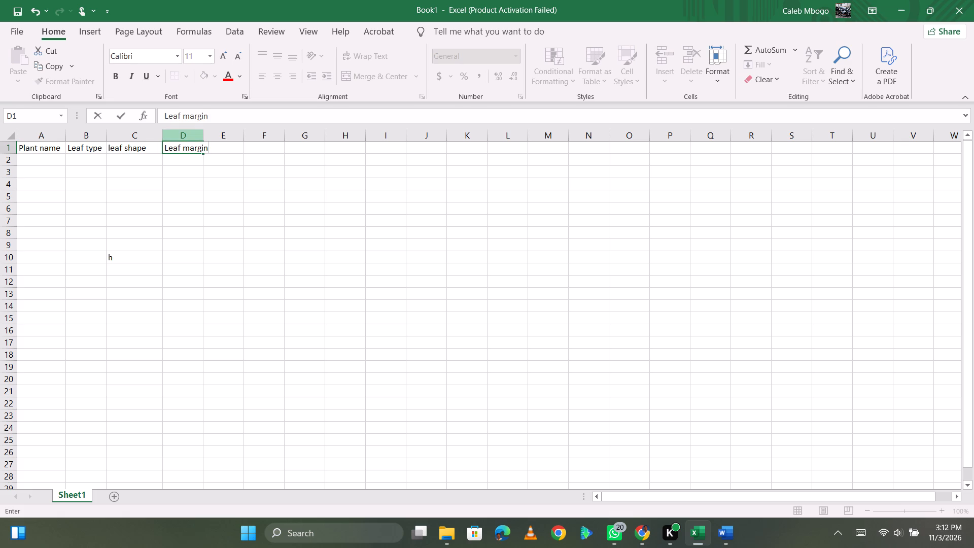
pyautogui.click(187, 140)
pyautogui.click(205, 139)
pyautogui.doubleClick(204, 139)
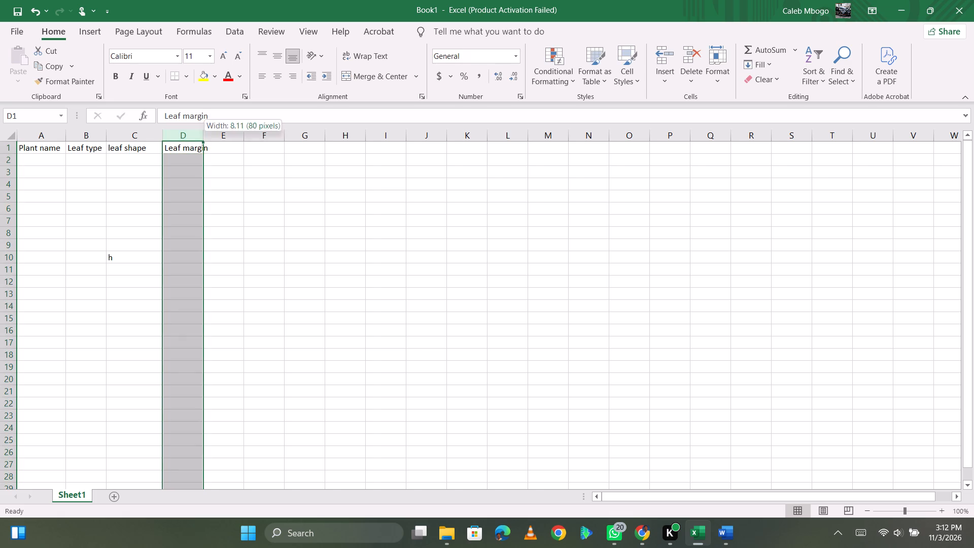
# Enter the heading "Leaf vein" in cell E1.
pyautogui.click(226, 150)
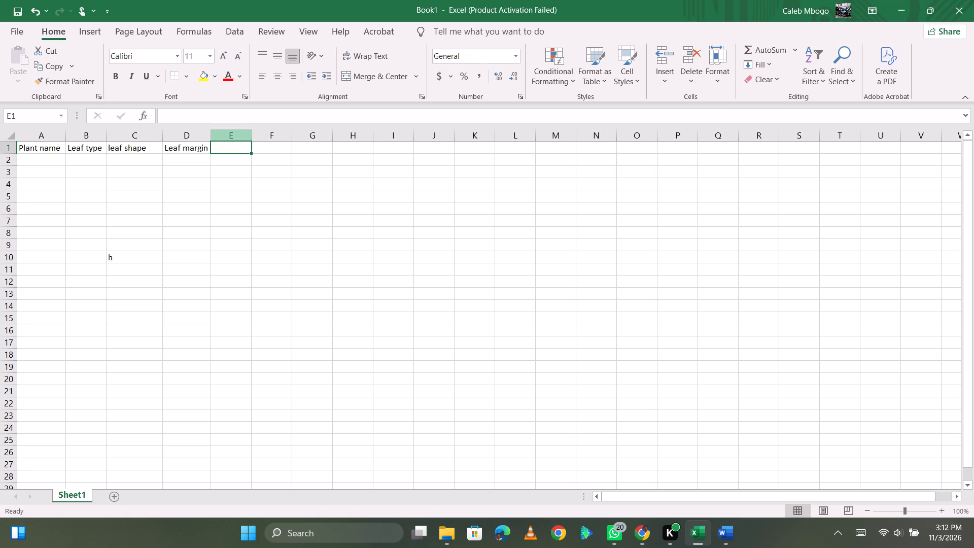
pyautogui.click(222, 148)
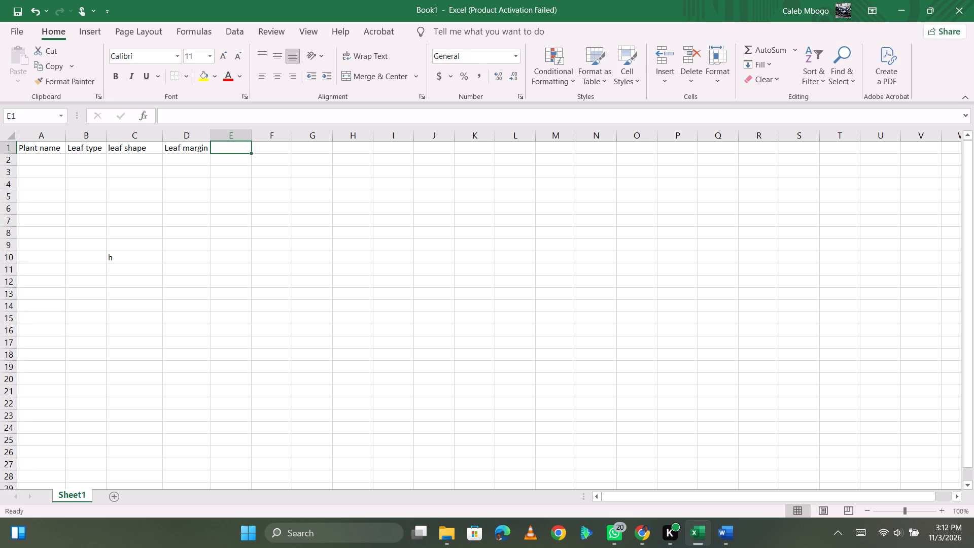
pyautogui.write('le')
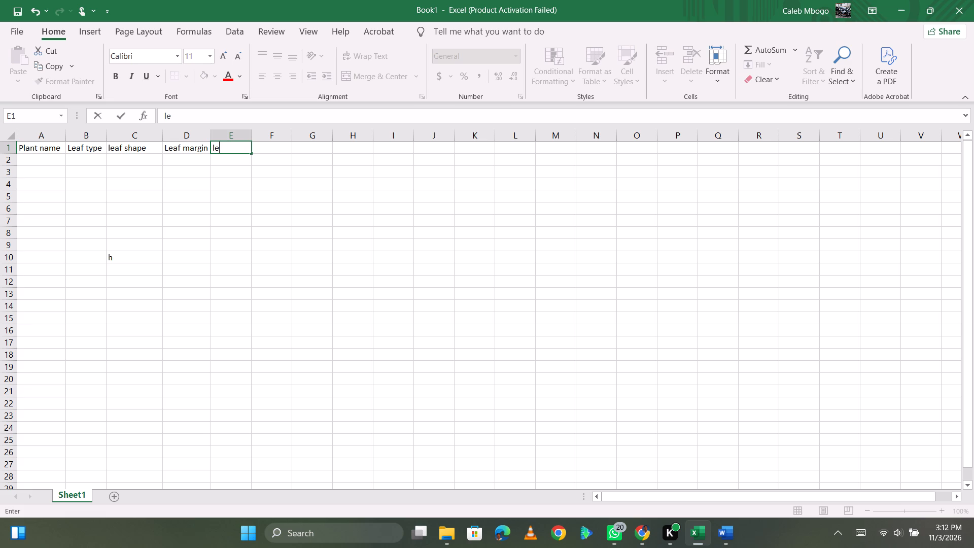
pyautogui.press('BackSpace')
pyautogui.press('BackSpace')
pyautogui.press('l')
pyautogui.press('e')
pyautogui.write('af vein')
# Enter the heading "leaf apex" in cell F1.
pyautogui.click(266, 148)
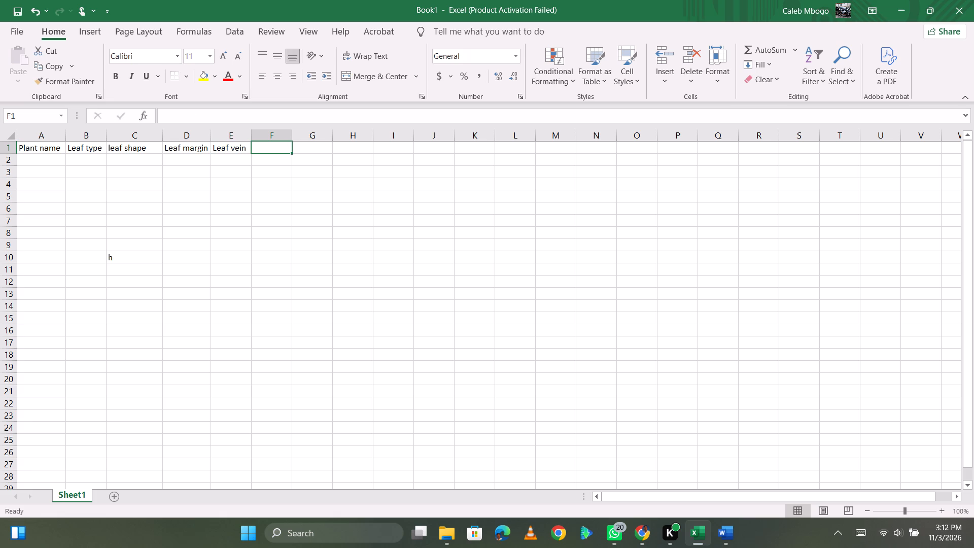
pyautogui.write('leaf')
pyautogui.press('space')
pyautogui.press('a')
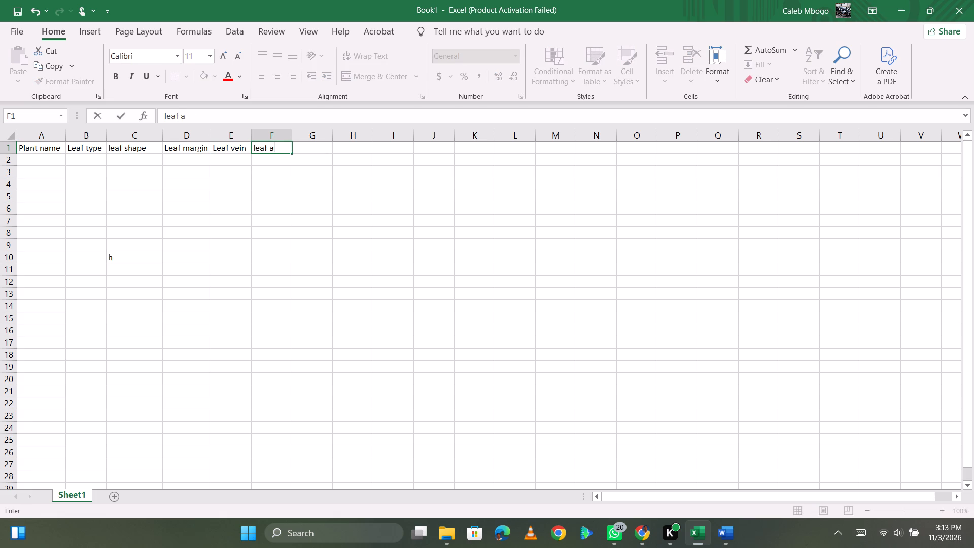
pyautogui.write('pe')
pyautogui.press('x')
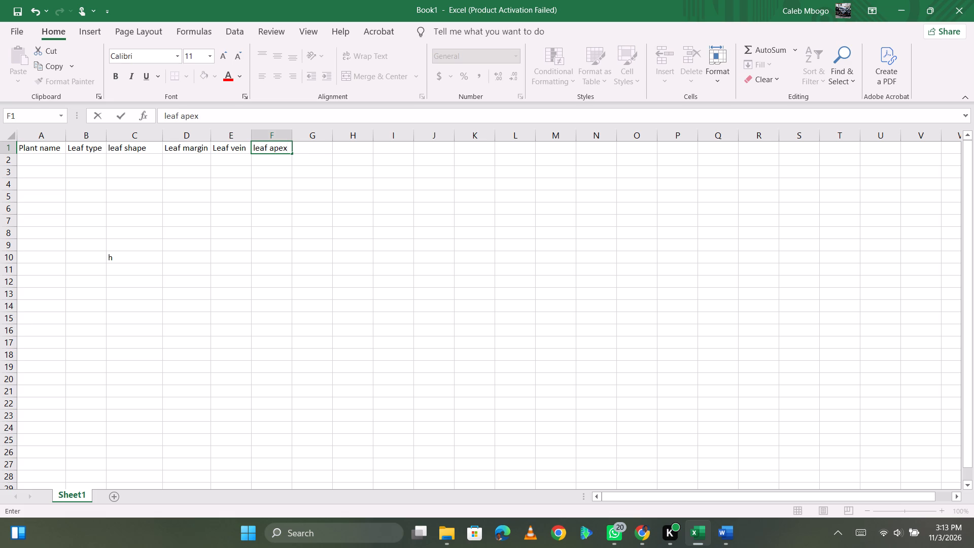
# Enter the heading "leaf petiole" in cell G1 and fit column G's width to it.
pyautogui.click(310, 150)
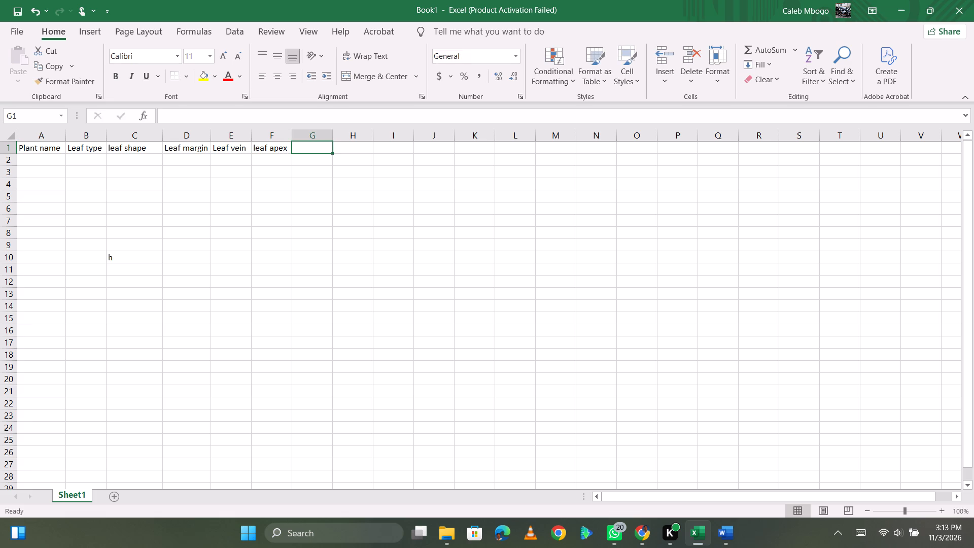
pyautogui.write('leaf')
pyautogui.press('space')
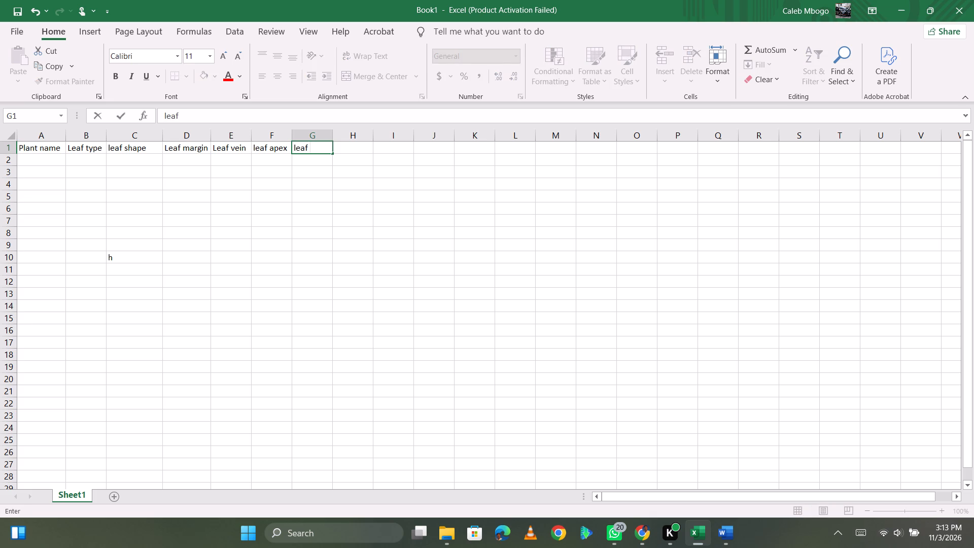
pyautogui.write('pe')
pyautogui.write('tiole')
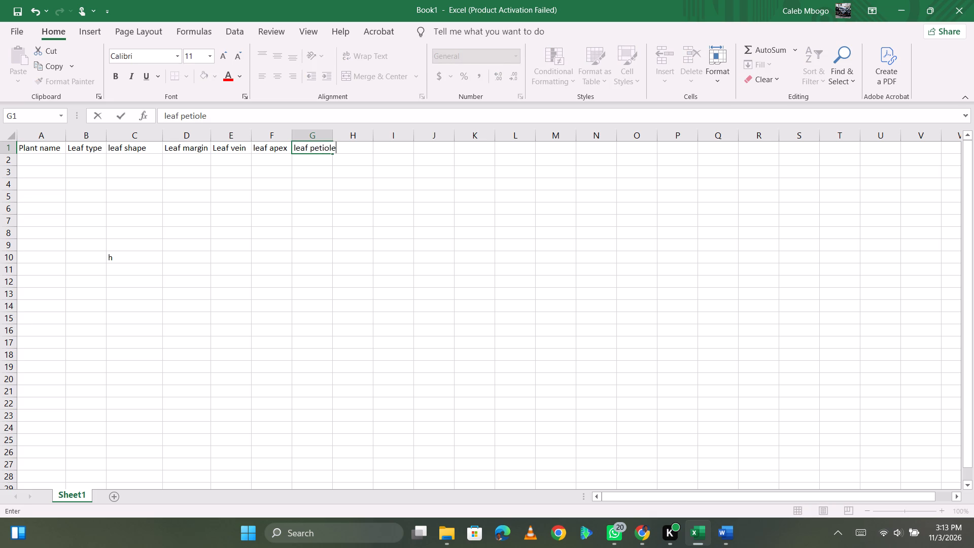
pyautogui.click(310, 140)
pyautogui.doubleClick(332, 137)
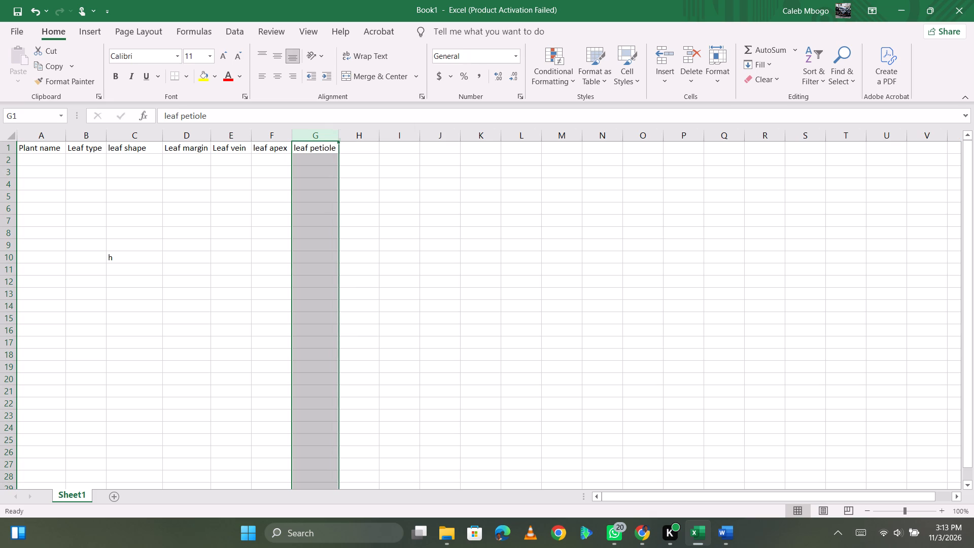
# Enter the heading "leaf arrangement" in cell H1 and fit column H's width to it.
pyautogui.click(353, 153)
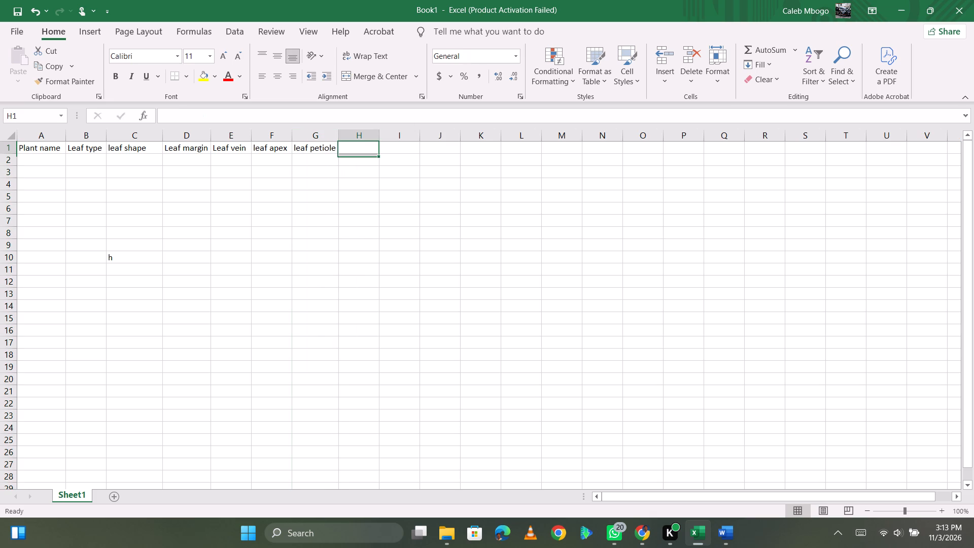
pyautogui.press('l')
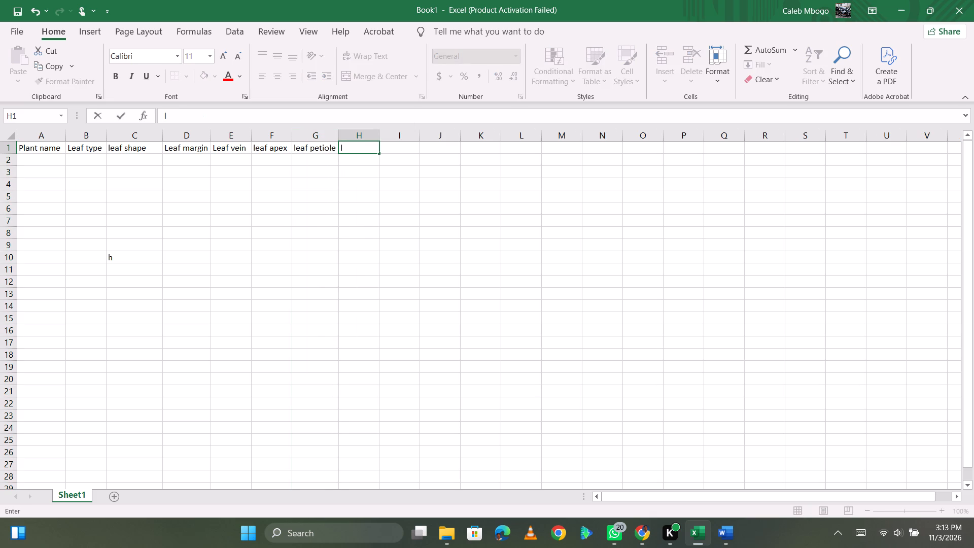
pyautogui.press('e')
pyautogui.write('af')
pyautogui.press('space')
pyautogui.write('arrangement')
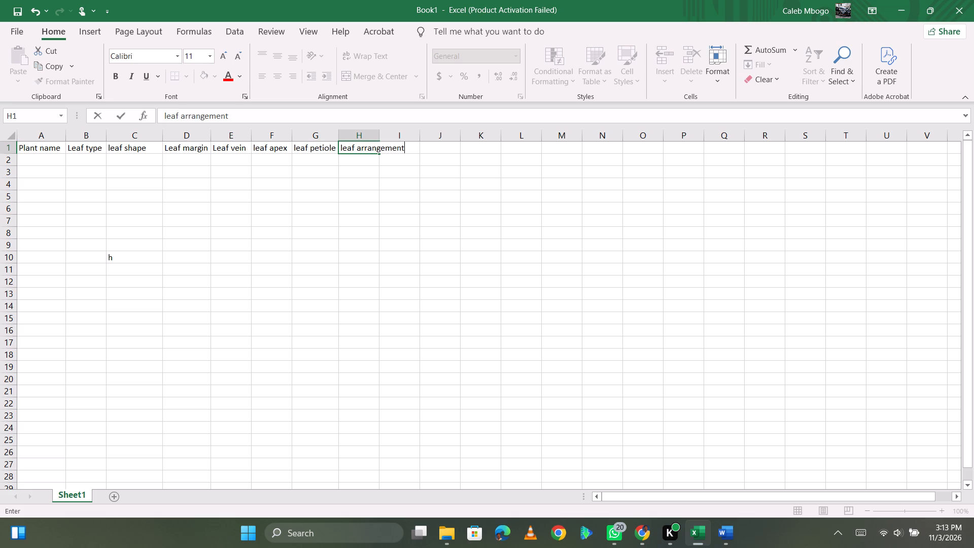
pyautogui.click(355, 139)
pyautogui.doubleClick(379, 136)
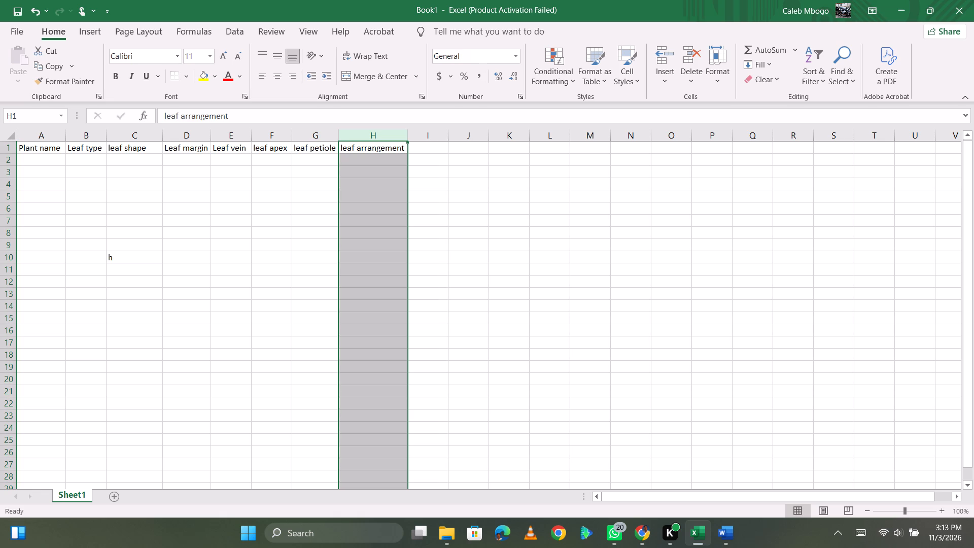
# Colour the font of all the row 1 headings, from Plant name in A1 to leaf arrangement in H1, red.
pyautogui.click(51, 152)
pyautogui.click(224, 72)
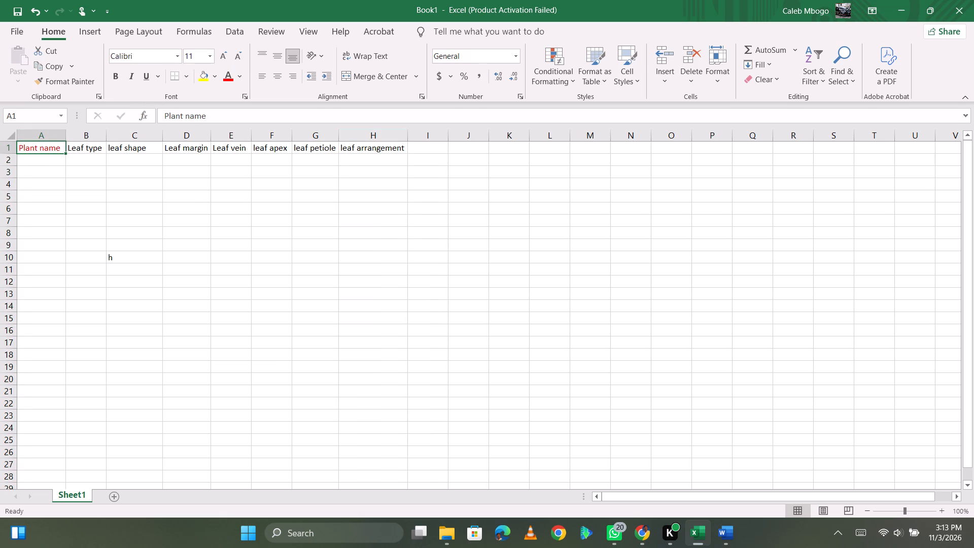
pyautogui.click(85, 152)
pyautogui.click(225, 81)
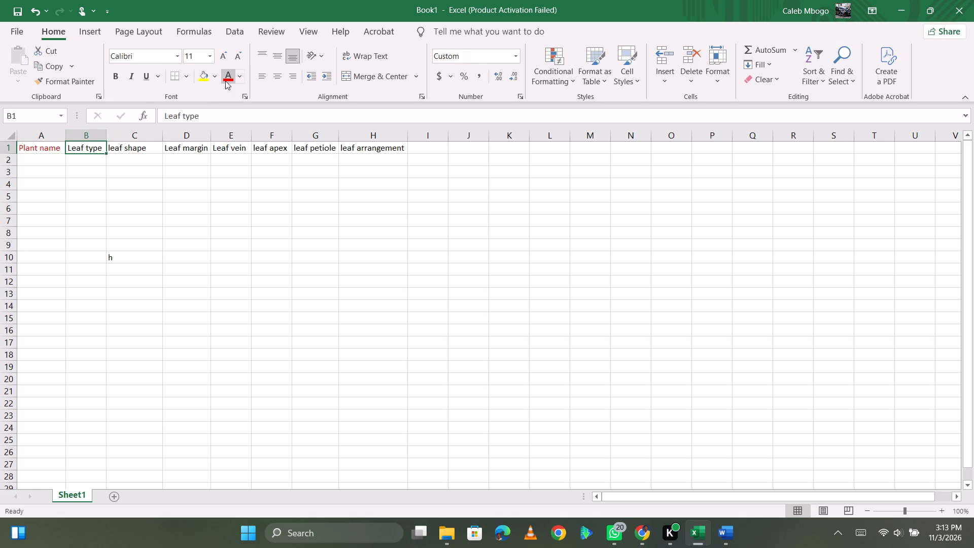
pyautogui.click(146, 147)
pyautogui.click(229, 72)
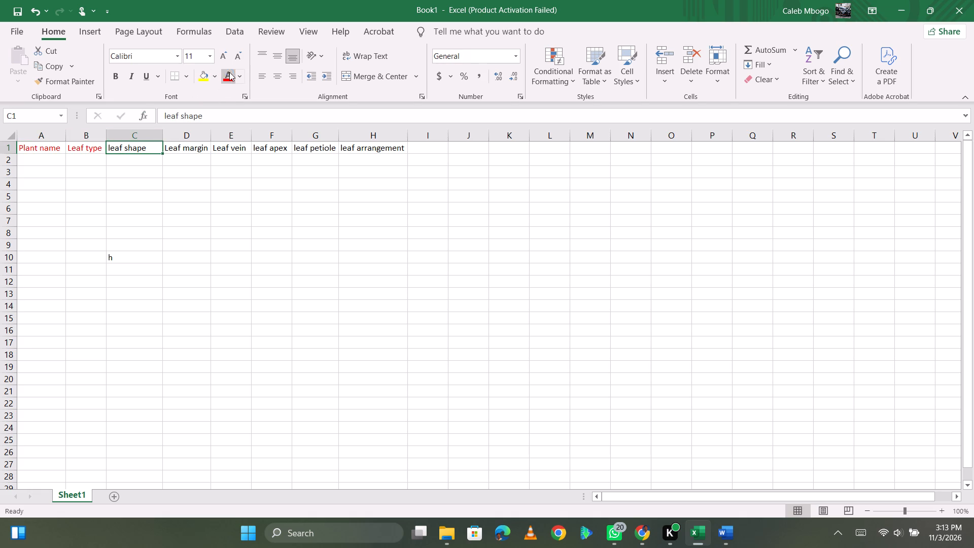
pyautogui.click(184, 148)
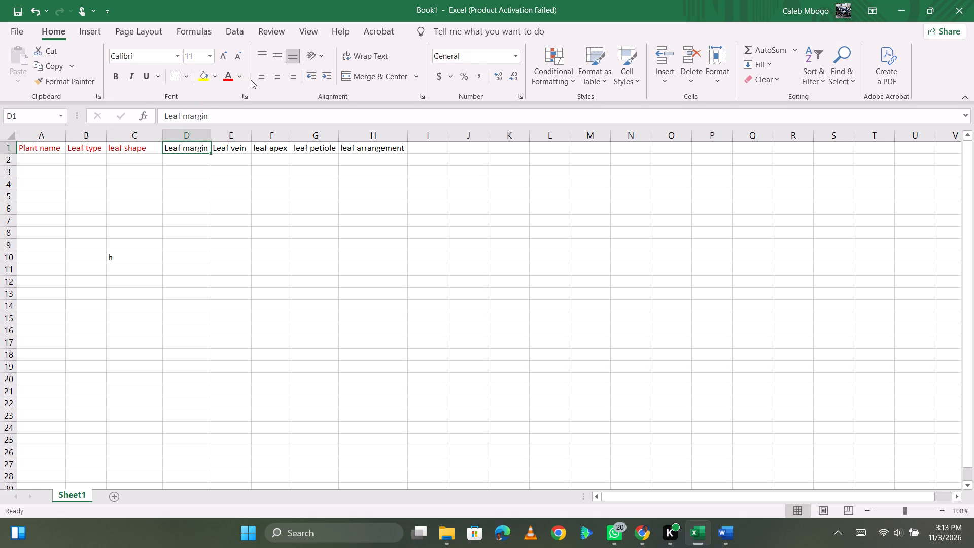
pyautogui.click(229, 82)
pyautogui.click(233, 145)
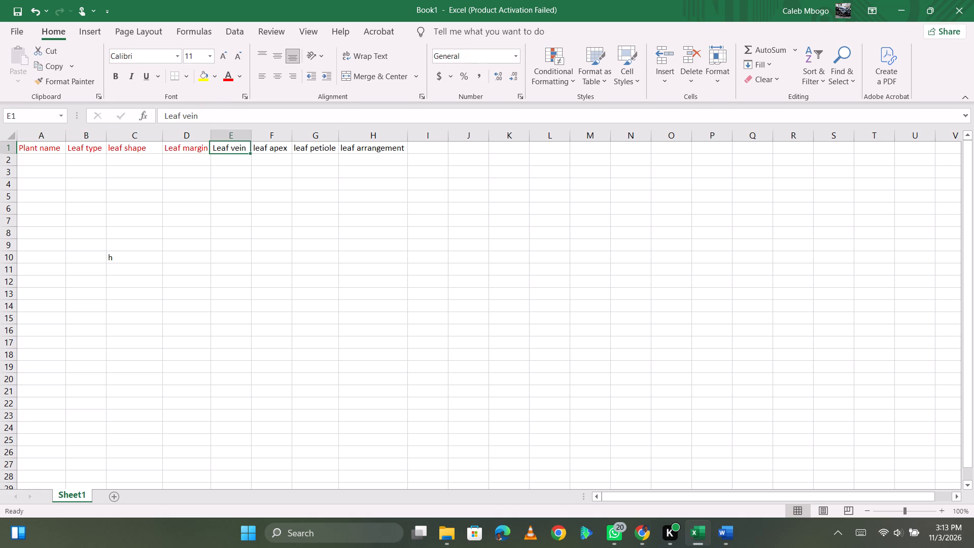
pyautogui.click(223, 78)
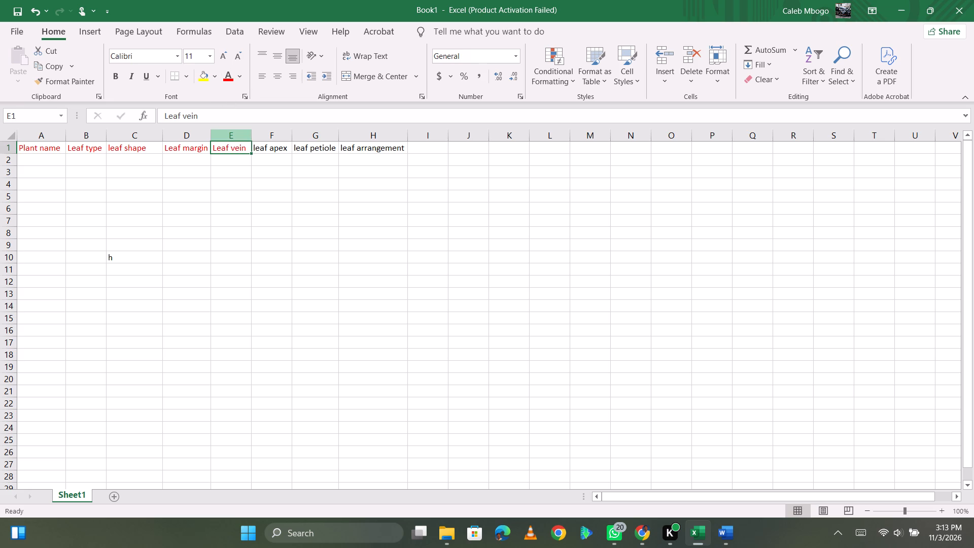
pyautogui.click(268, 149)
pyautogui.click(225, 78)
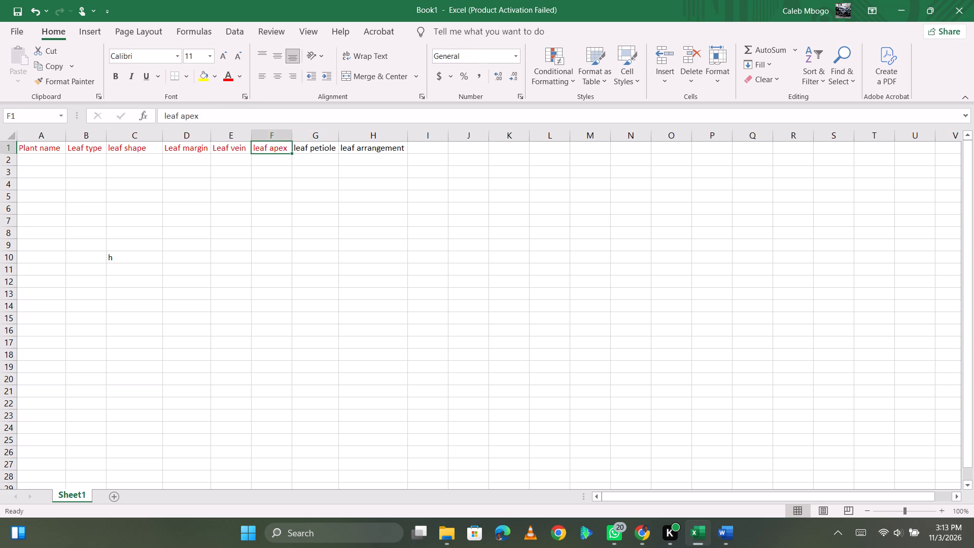
pyautogui.click(311, 148)
pyautogui.click(231, 80)
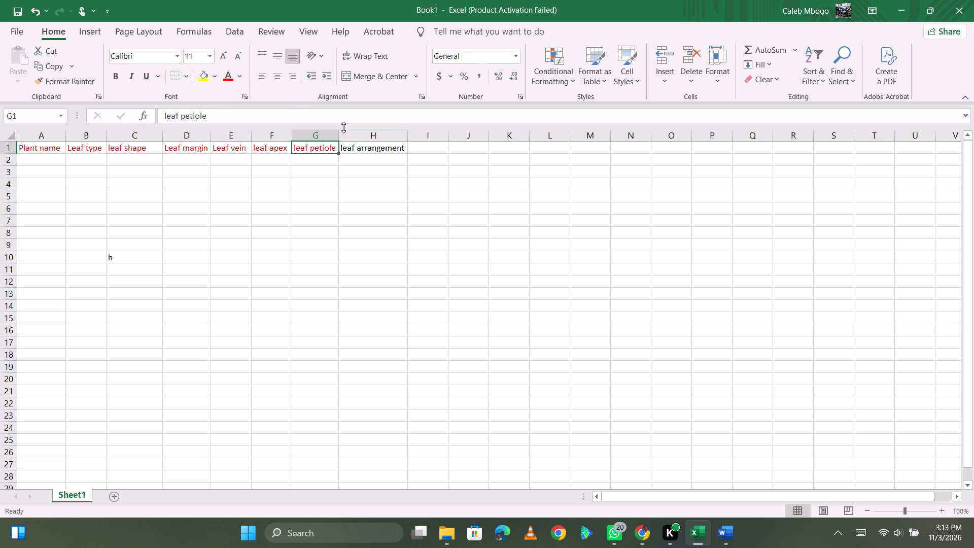
pyautogui.click(359, 149)
pyautogui.click(230, 79)
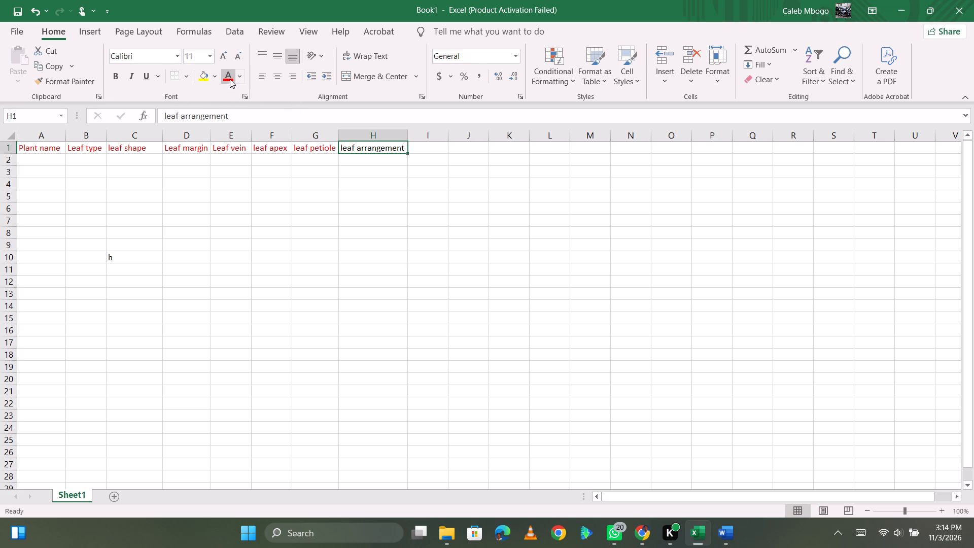
# Enter the plant name "Senna didymobotrya" in cell A2 and fit column A's width to it.
pyautogui.click(52, 159)
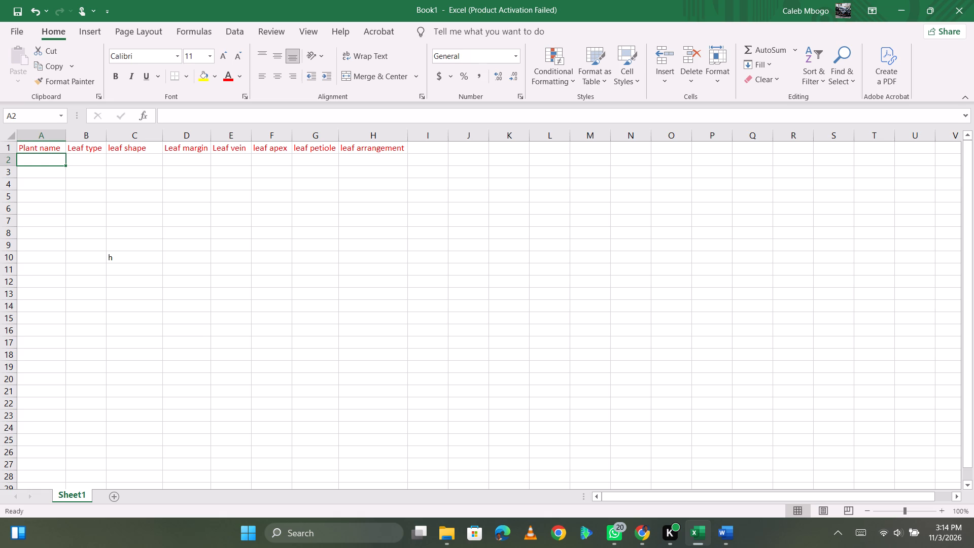
pyautogui.write('Se')
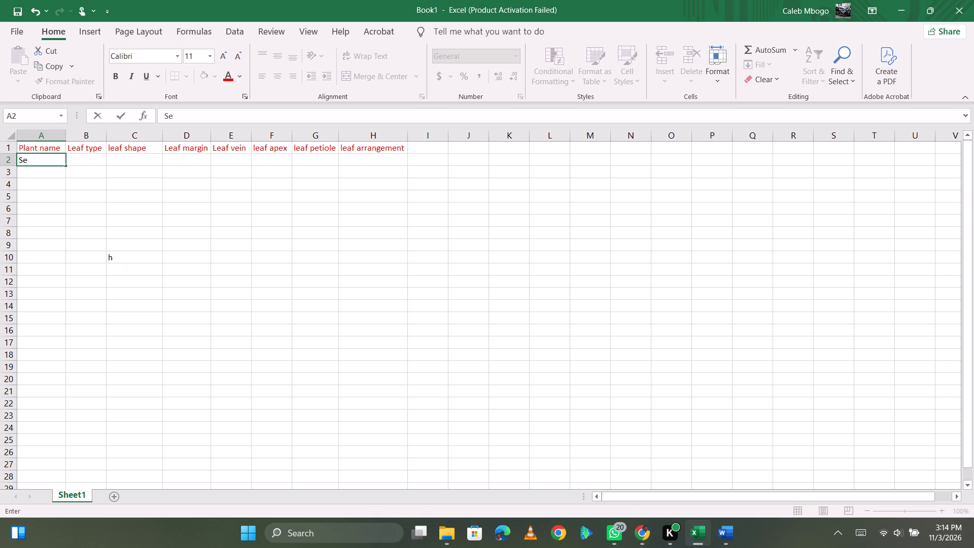
pyautogui.write('nna')
pyautogui.press('d')
pyautogui.write('idy')
pyautogui.press('BackSpace')
pyautogui.press('BackSpace')
pyautogui.press('BackSpace')
pyautogui.press('BackSpace')
pyautogui.press('space')
pyautogui.write('ddy')
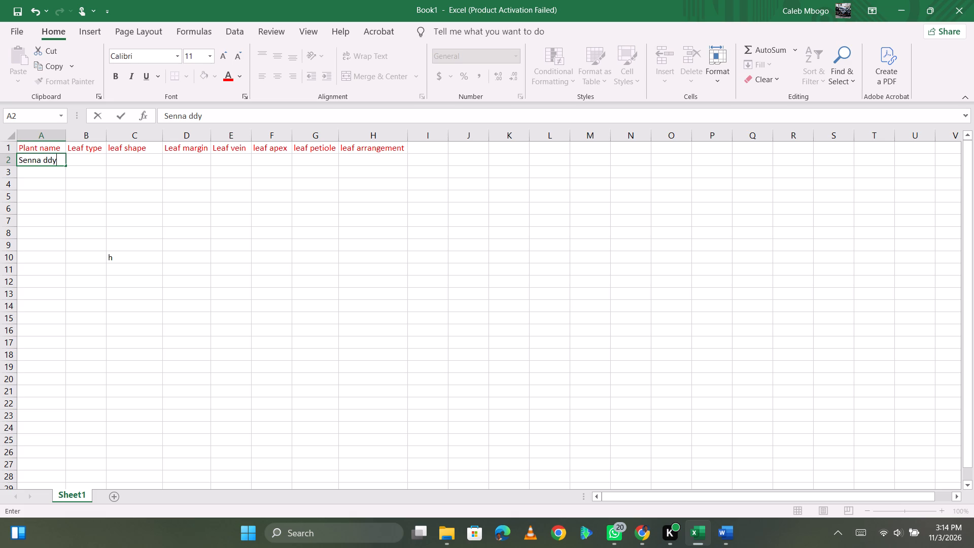
pyautogui.press('BackSpace')
pyautogui.press('BackSpace')
pyautogui.press('i')
pyautogui.write('dy')
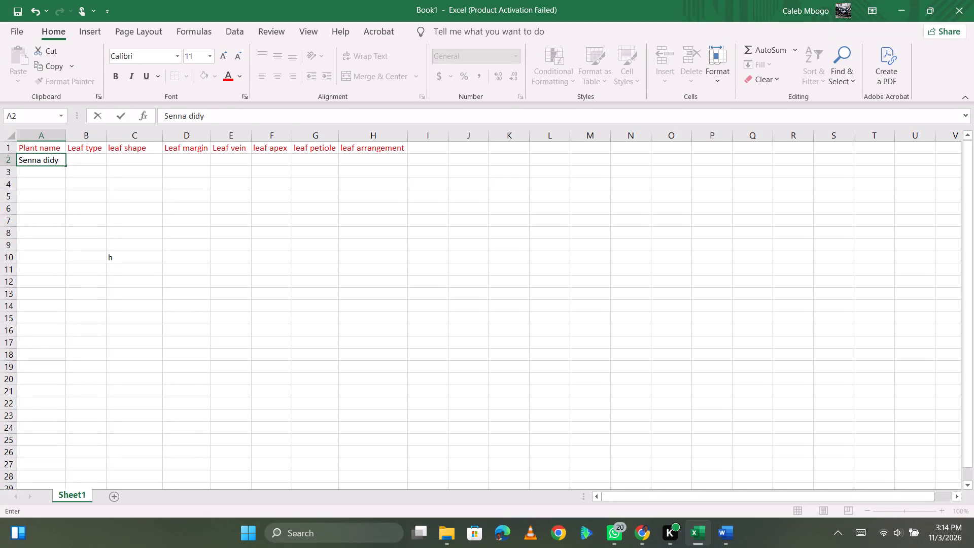
pyautogui.write('mobo')
pyautogui.press('t')
pyautogui.write('ry')
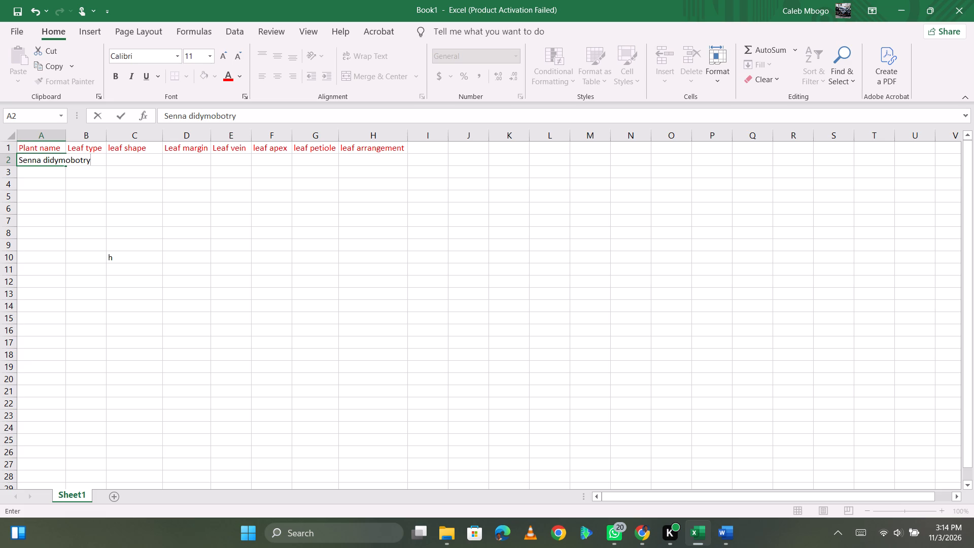
pyautogui.press('a')
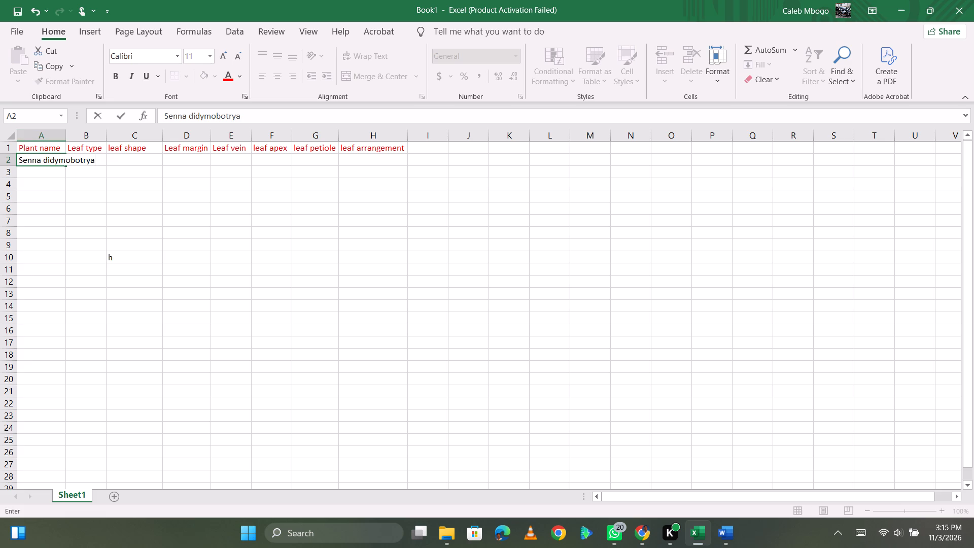
pyautogui.click(49, 159)
pyautogui.click(43, 138)
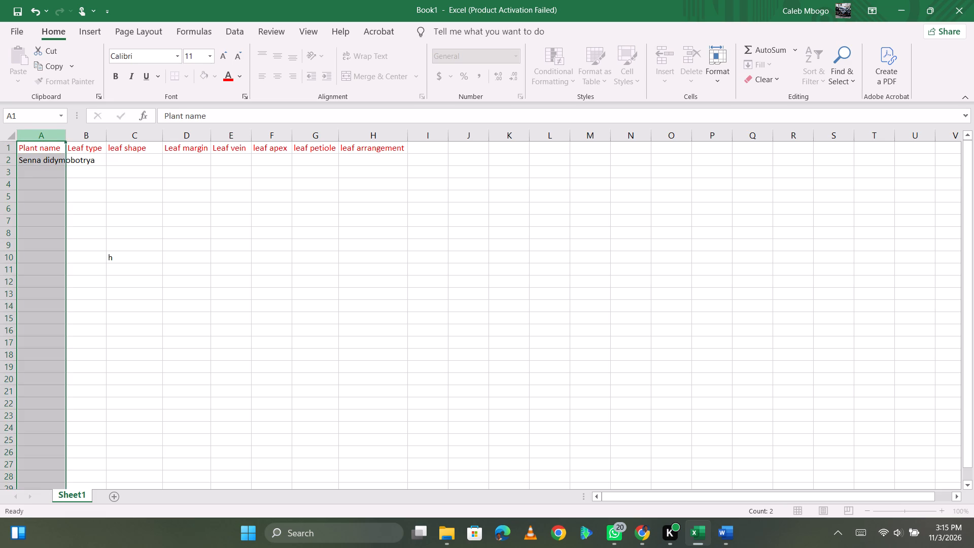
pyautogui.doubleClick(63, 139)
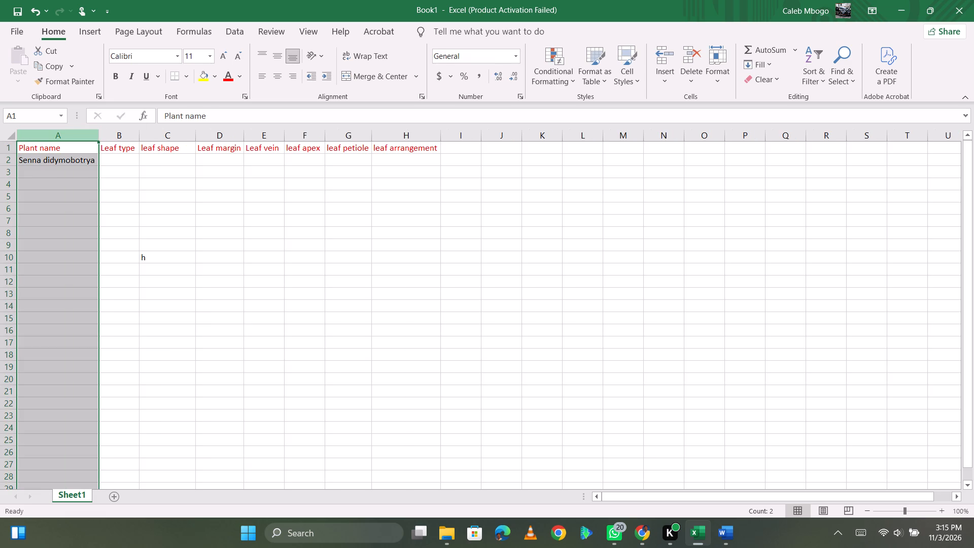
# Enter the plant name "Nerium oleander" in cell A3, below Senna didymobotrya.
pyautogui.click(41, 174)
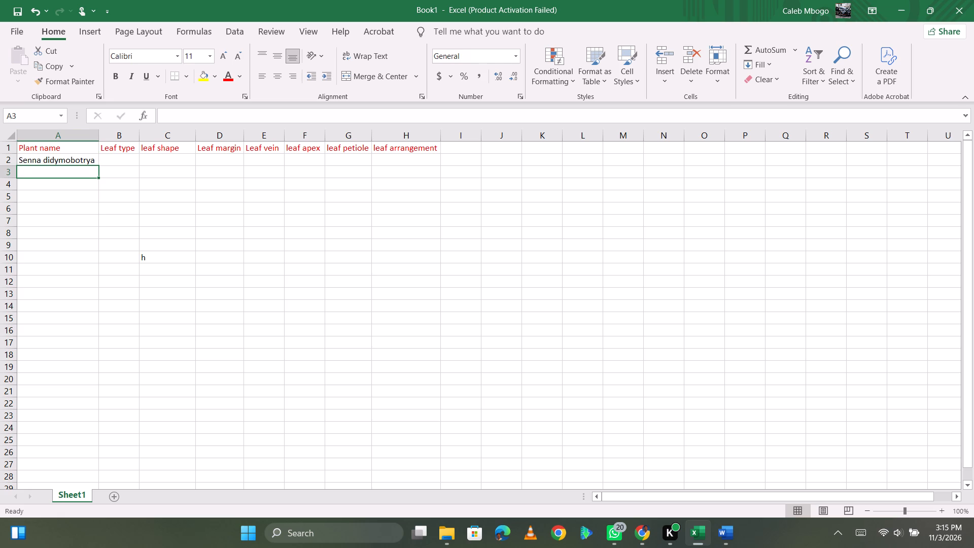
pyautogui.press('n')
pyautogui.press('BackSpace')
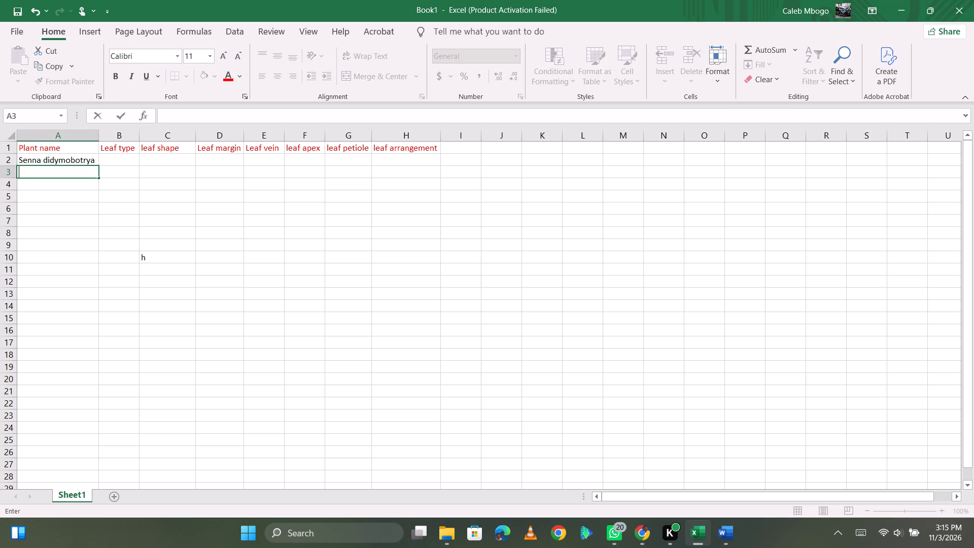
pyautogui.write('Nerium')
pyautogui.press('space')
pyautogui.write('ol')
pyautogui.write('eandr')
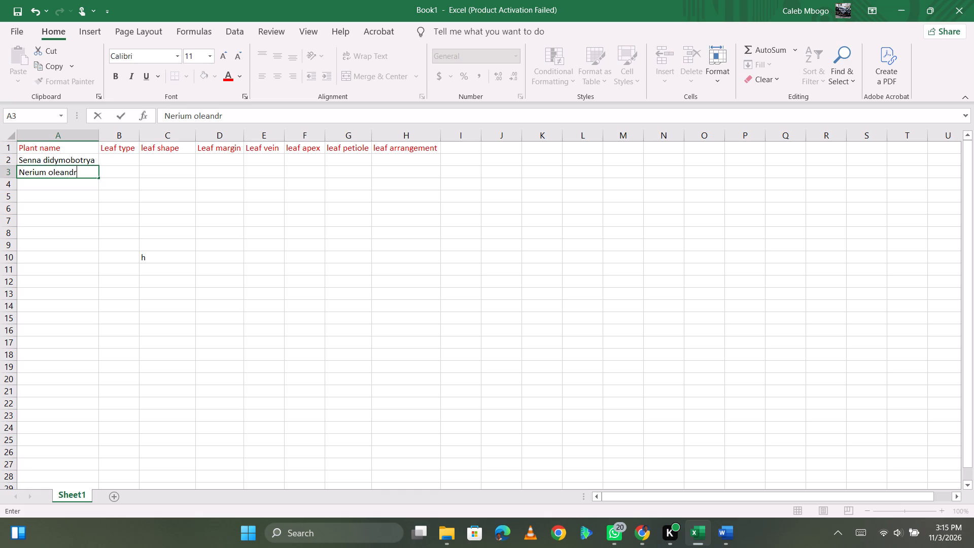
pyautogui.press('BackSpace')
pyautogui.write('er')
# Enter the plant name "Catharantus roseus" in cell A4 of the Plant name column.
pyautogui.click(23, 185)
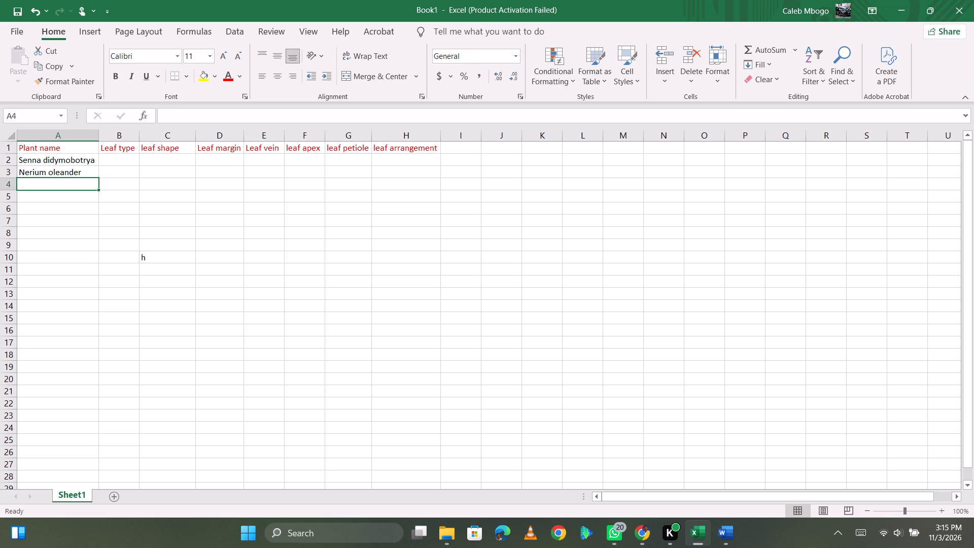
pyautogui.write('Ca')
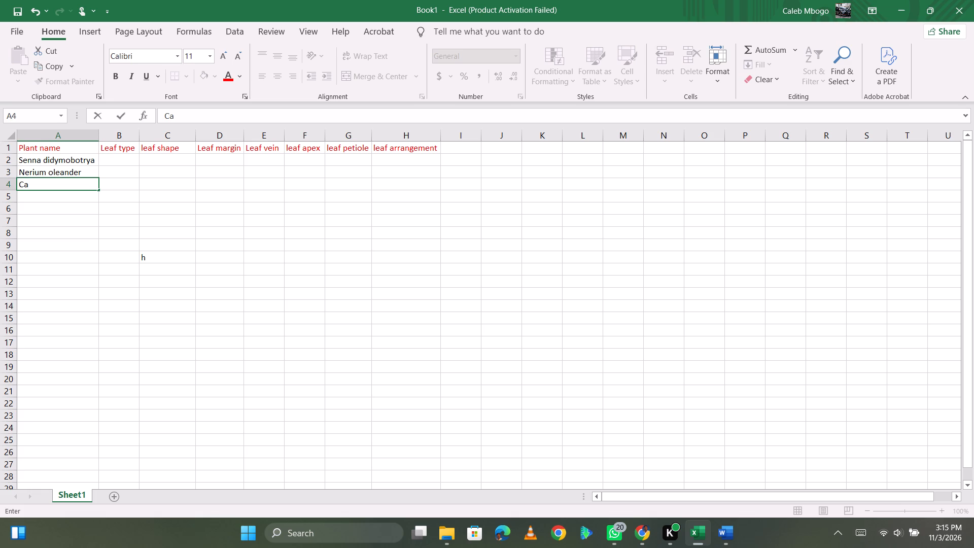
pyautogui.write('tha')
pyautogui.write('rantus')
pyautogui.press('space')
pyautogui.write('rose')
pyautogui.write('us')
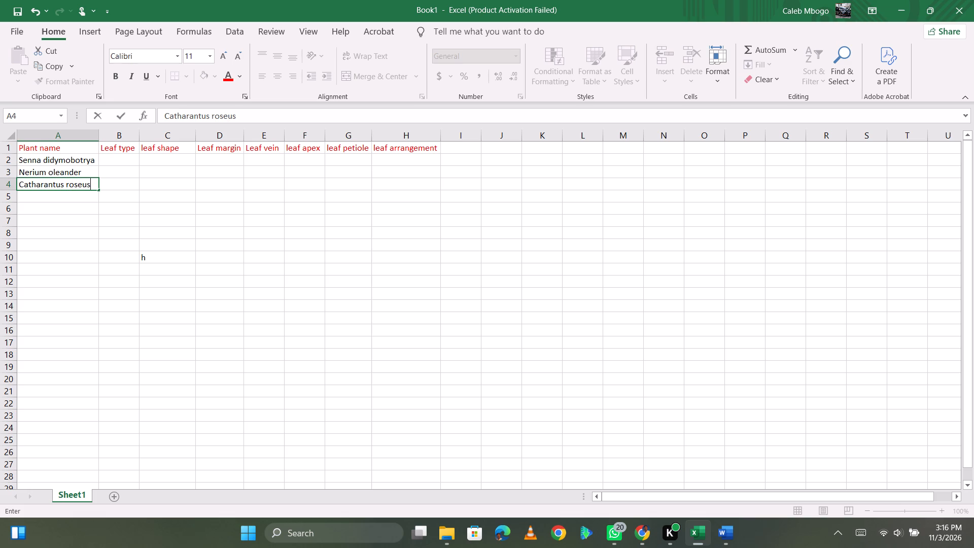
# Enter the plant name "Mimosa pudica" in cell A5 of the Plant name column.
pyautogui.click(45, 196)
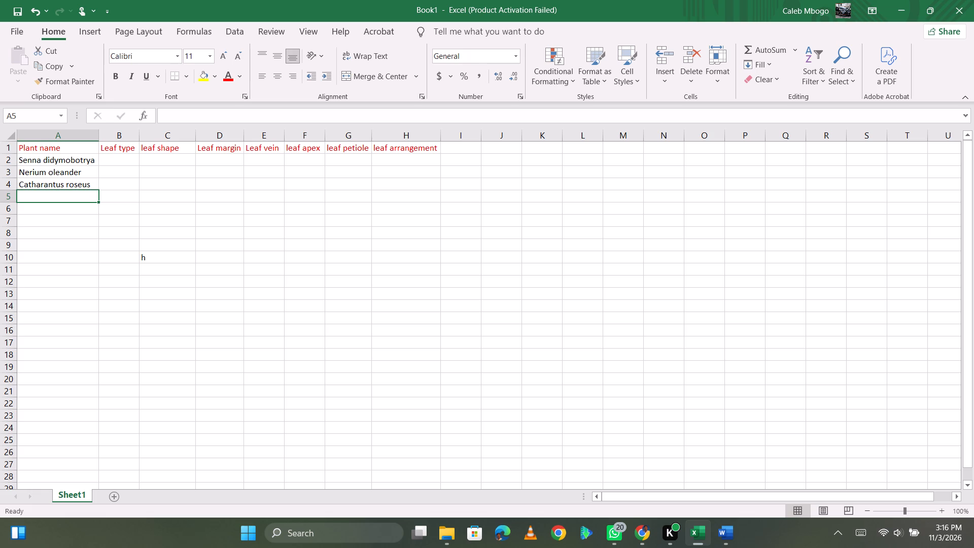
pyautogui.click(44, 196)
pyautogui.press('m')
pyautogui.press('BackSpace')
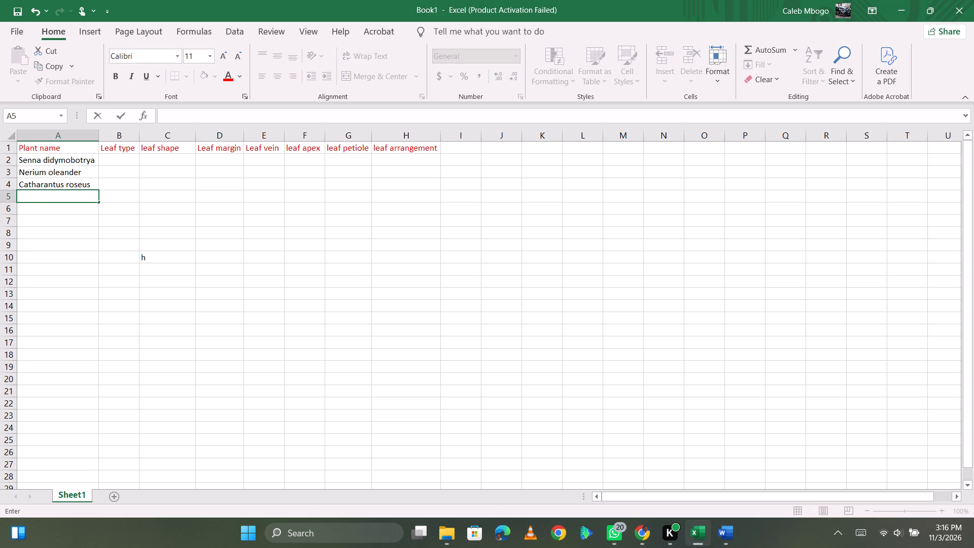
pyautogui.write('Mimosa')
pyautogui.press('space')
pyautogui.press('p')
pyautogui.write('udica')
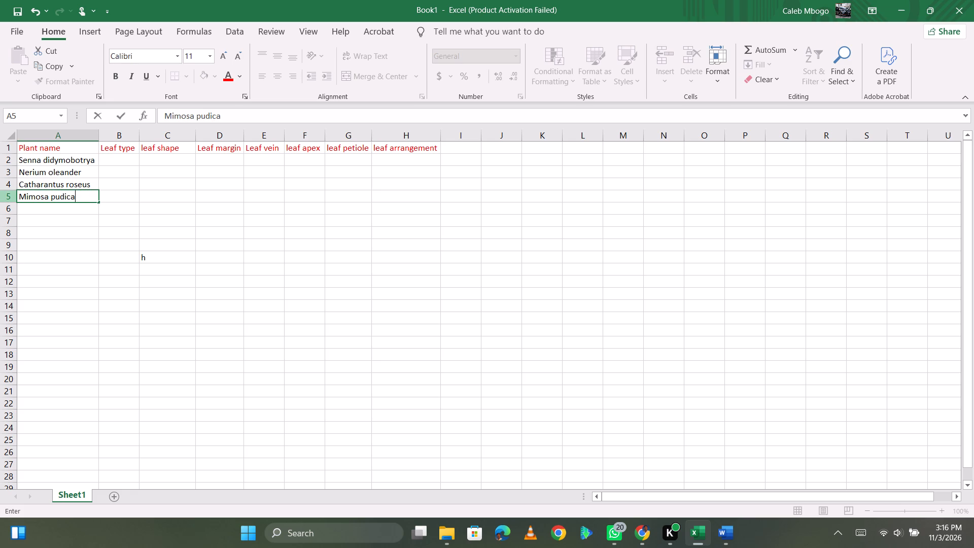
pyautogui.click(30, 211)
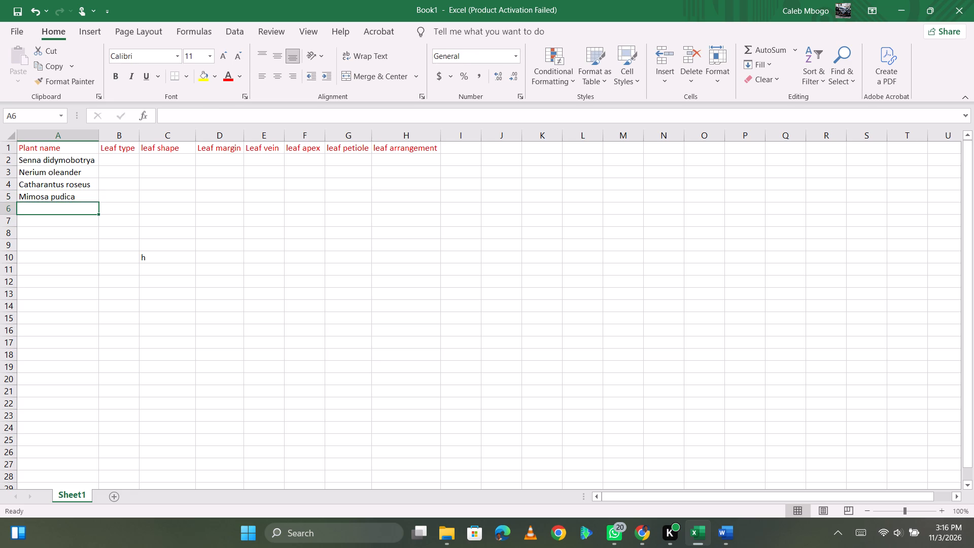
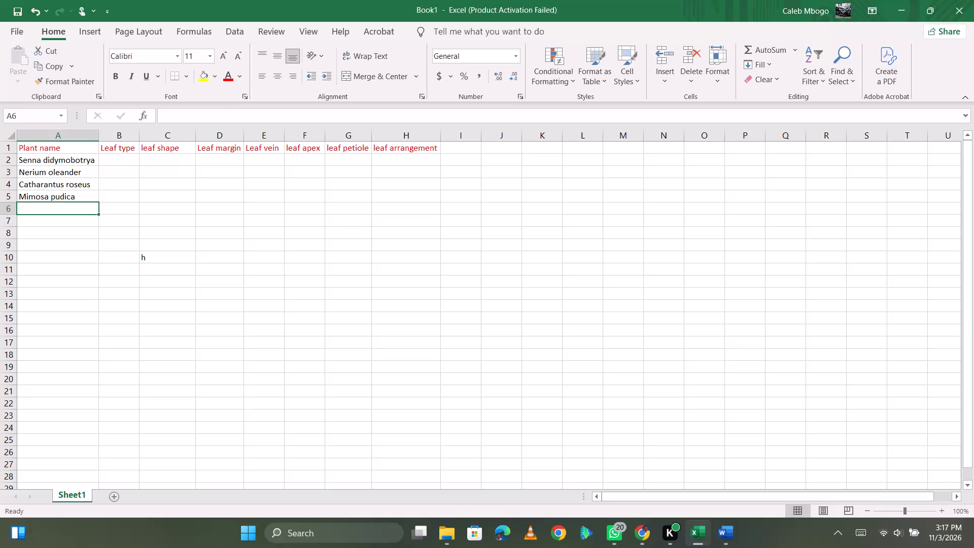
# Enter the plant name "Euphorbia continifolia" in cell A6 and fit column A's width to it.
pyautogui.press('e')
pyautogui.press('BackSpace')
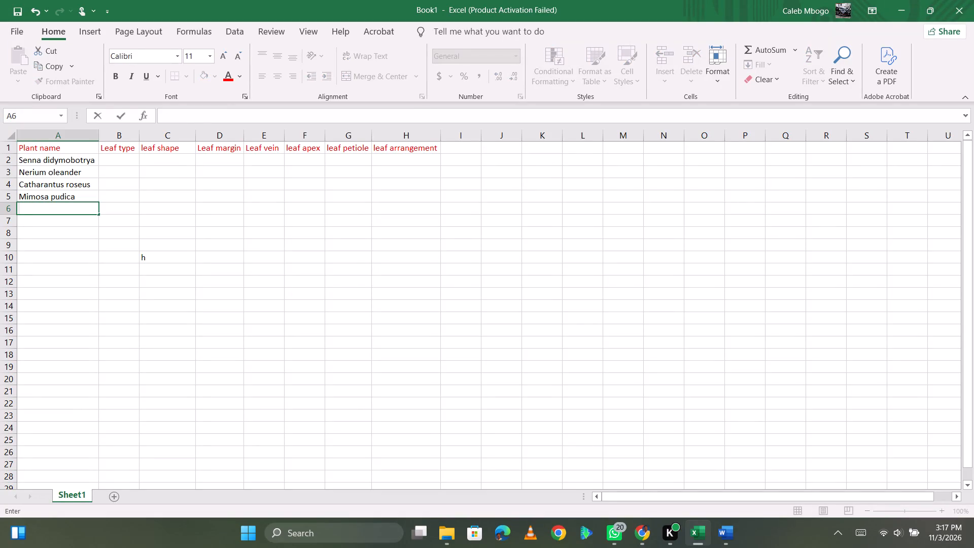
pyautogui.hotkey('shift', 'e')
pyautogui.write('uph')
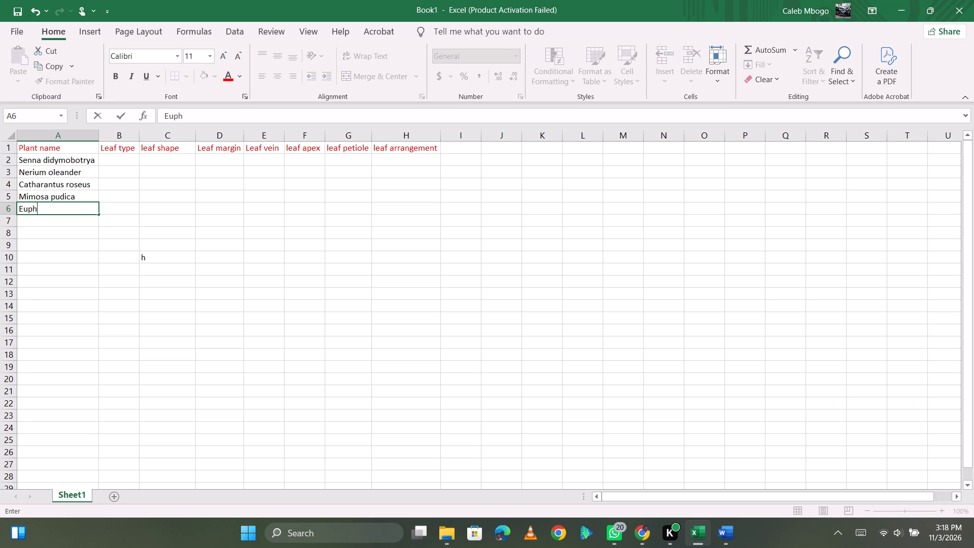
pyautogui.write('orbia')
pyautogui.press('space')
pyautogui.write('con')
pyautogui.write('ti')
pyautogui.write('nifolia')
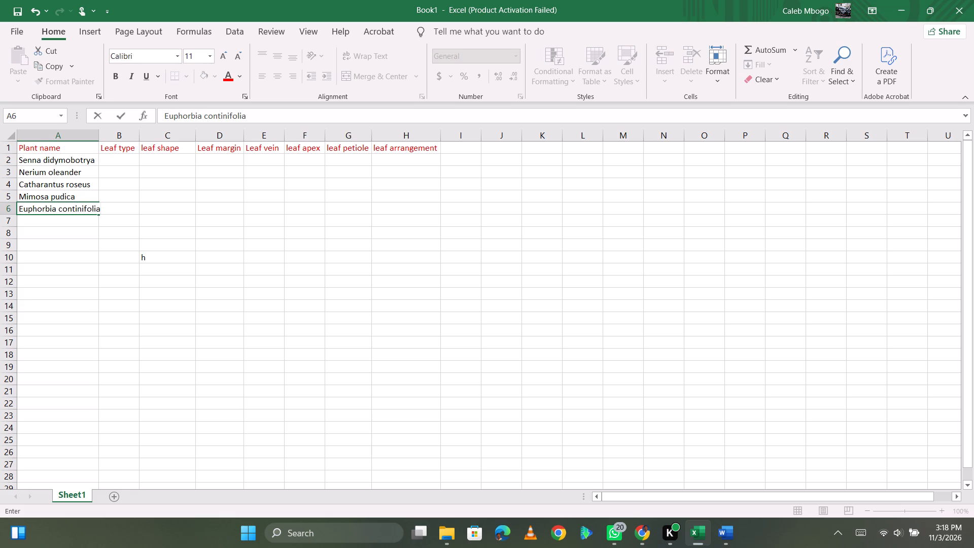
pyautogui.click(64, 134)
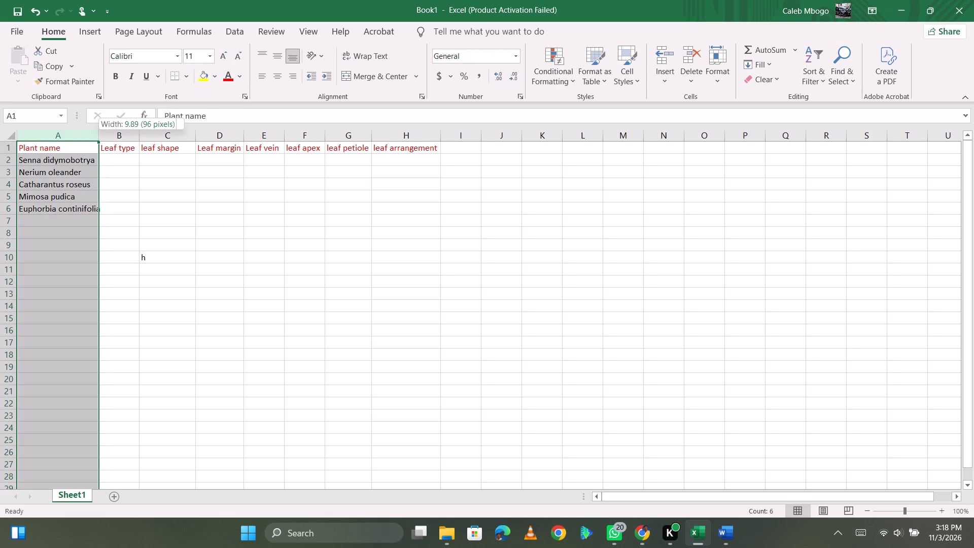
pyautogui.doubleClick(98, 138)
# Enter the plant name "Plectranthus hairy" in cell A7, below Euphorbia continifolia.
pyautogui.click(40, 222)
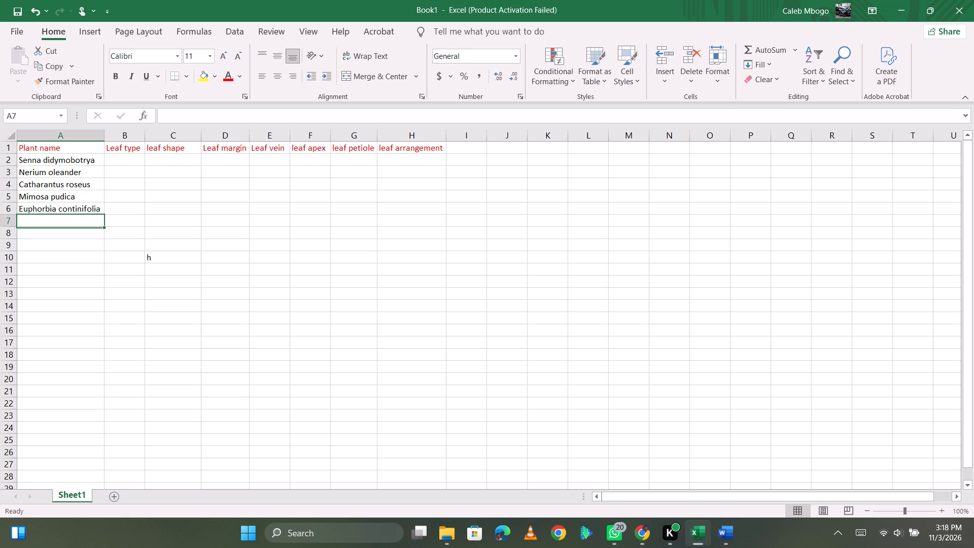
pyautogui.write('plw')
pyautogui.press('BackSpace')
pyautogui.press('e')
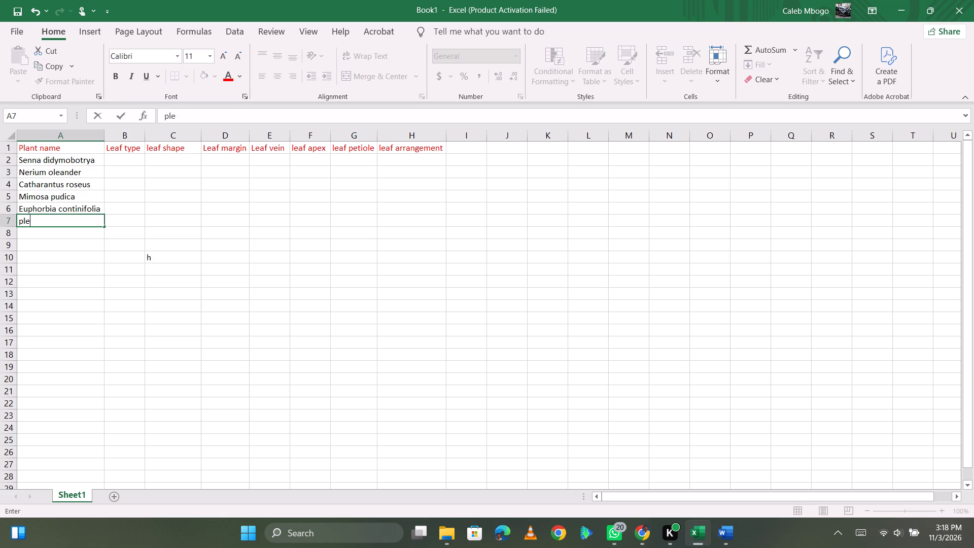
pyautogui.write('ct')
pyautogui.press('BackSpace')
pyautogui.press('BackSpace')
pyautogui.press('BackSpace')
pyautogui.press('BackSpace')
pyautogui.press('BackSpace')
pyautogui.write('Pl')
pyautogui.press('BackSpace')
pyautogui.press('l')
pyautogui.write('ec')
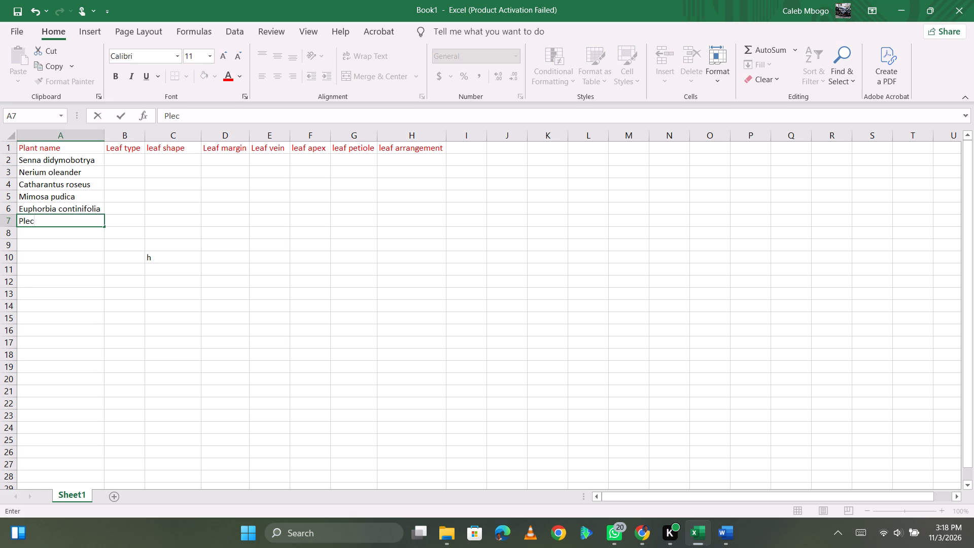
pyautogui.write('tr')
pyautogui.write('anthus')
pyautogui.press('space')
pyautogui.write('hai')
pyautogui.write('ry')
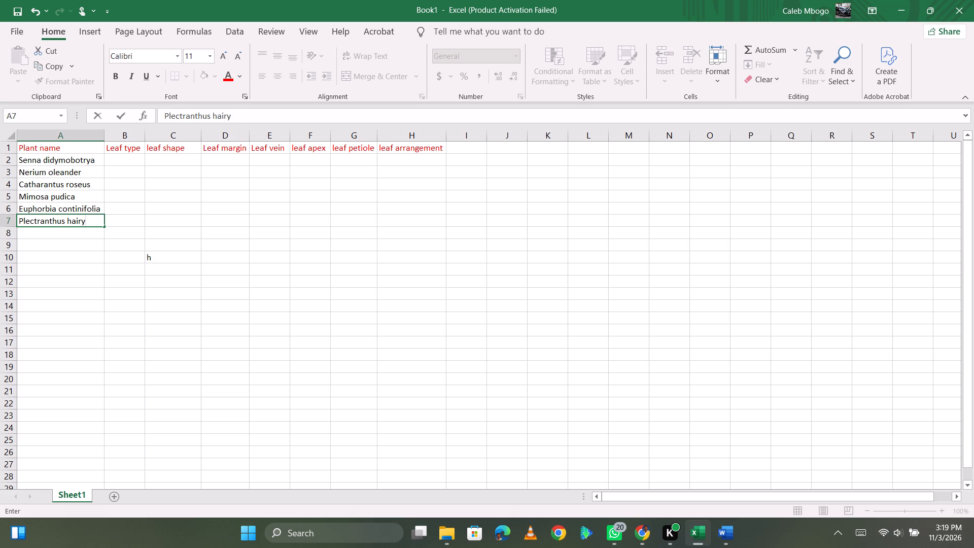
# Enter the plant name "lavandala dentata" in cell A8 of the Plant name column.
pyautogui.click(30, 236)
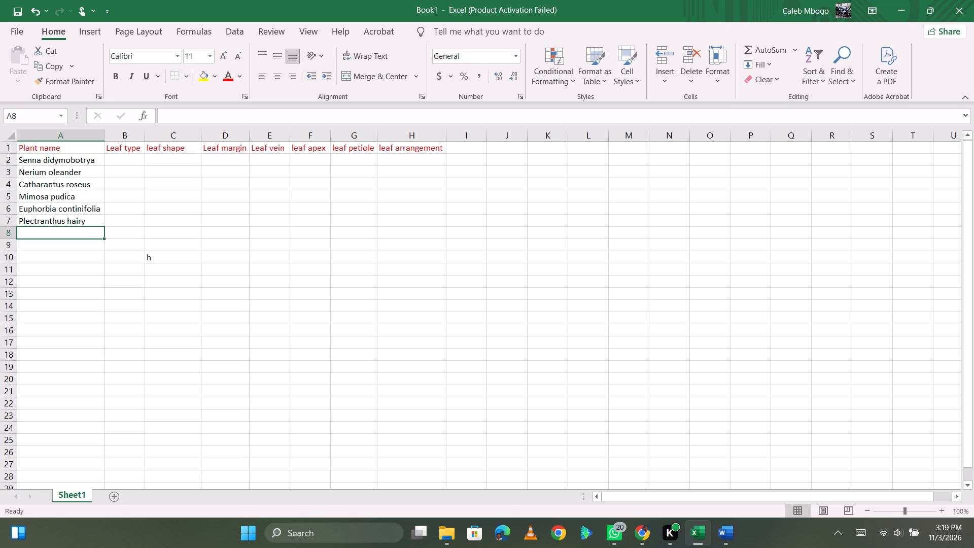
pyautogui.write('lavanda')
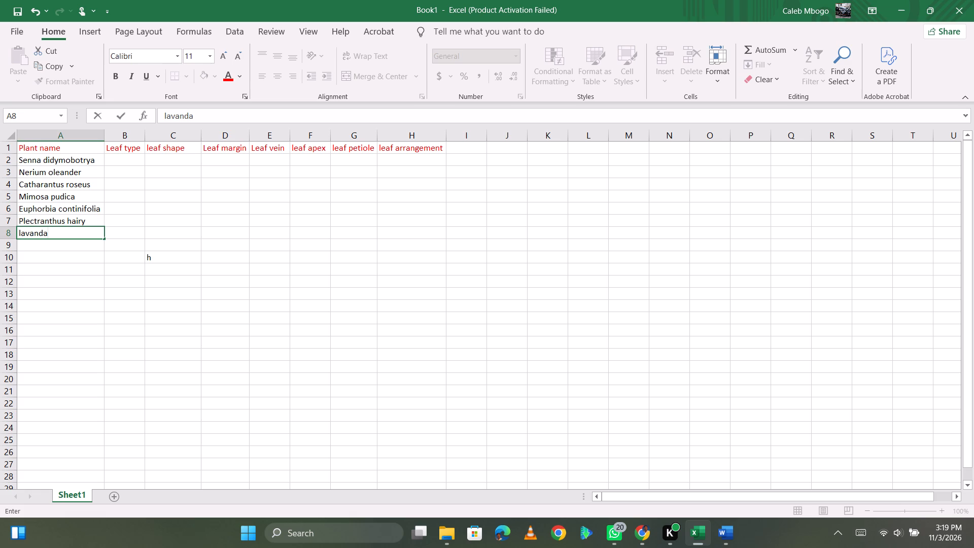
pyautogui.write('la')
pyautogui.press('space')
pyautogui.write('dentata')
# Enter the plant name "Hamelia ponte" in cell A9 of the Plant name column.
pyautogui.click(78, 243)
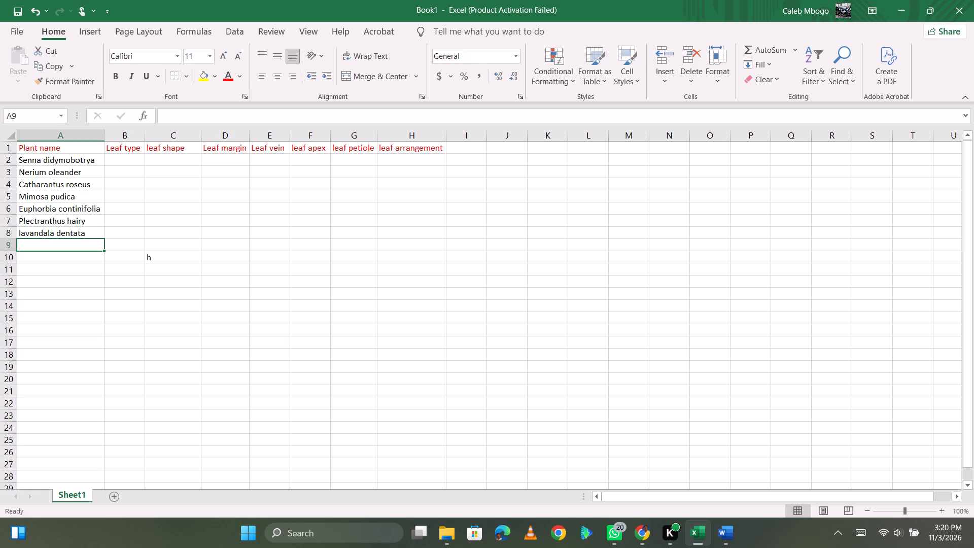
pyautogui.press('h')
pyautogui.press('BackSpace')
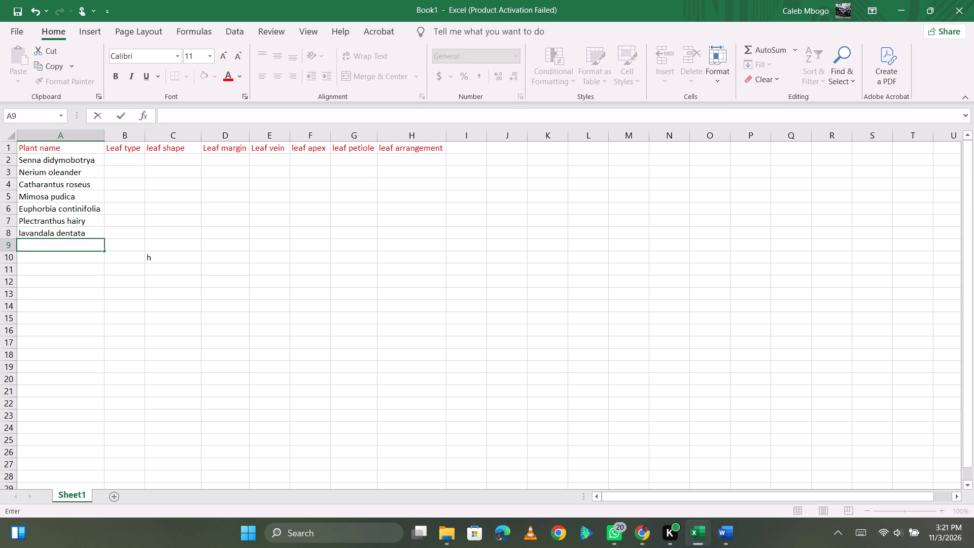
pyautogui.write('Hamelia')
pyautogui.press('space')
pyautogui.write('ponte')
# Enter the leaf type "compound" for Senna didymobotrya in cell B2 and fit column B's width to it.
pyautogui.click(121, 164)
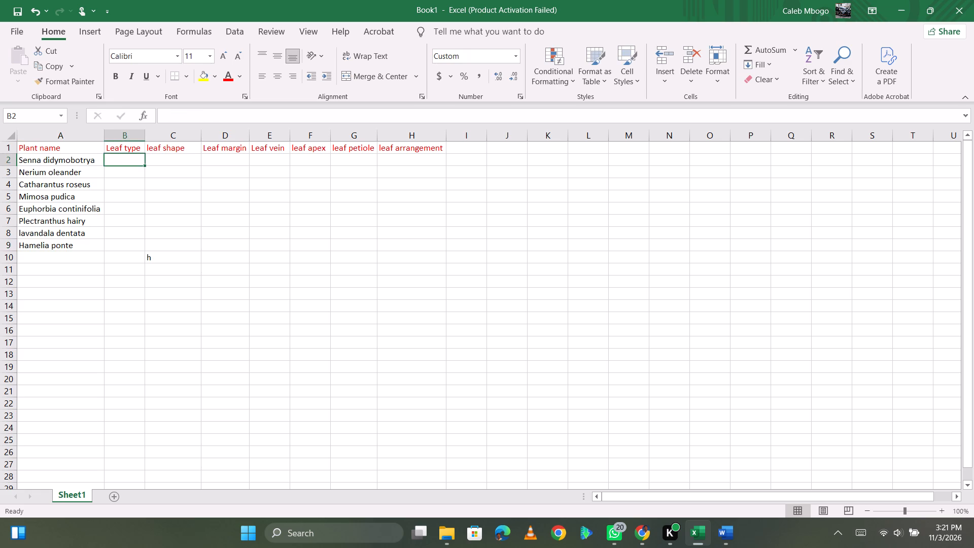
pyautogui.press('c')
pyautogui.write('ompound')
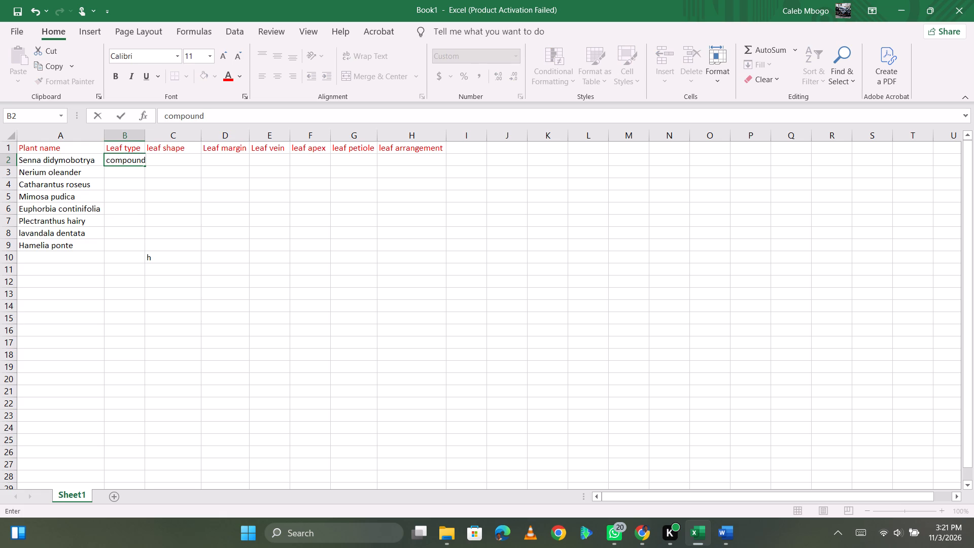
pyautogui.click(133, 132)
pyautogui.doubleClick(144, 138)
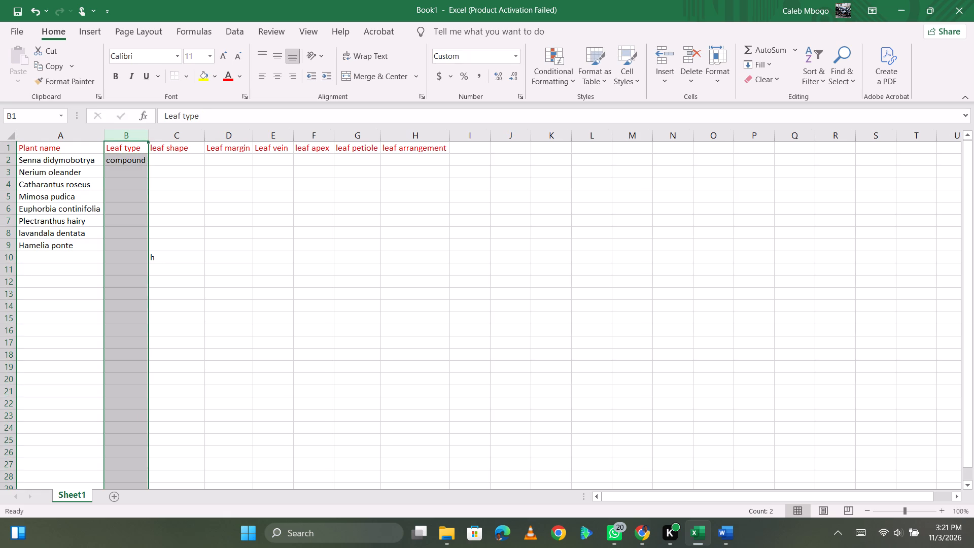
# Enter the leaf type "simple" for Nerium oleander in cell B3.
pyautogui.click(122, 173)
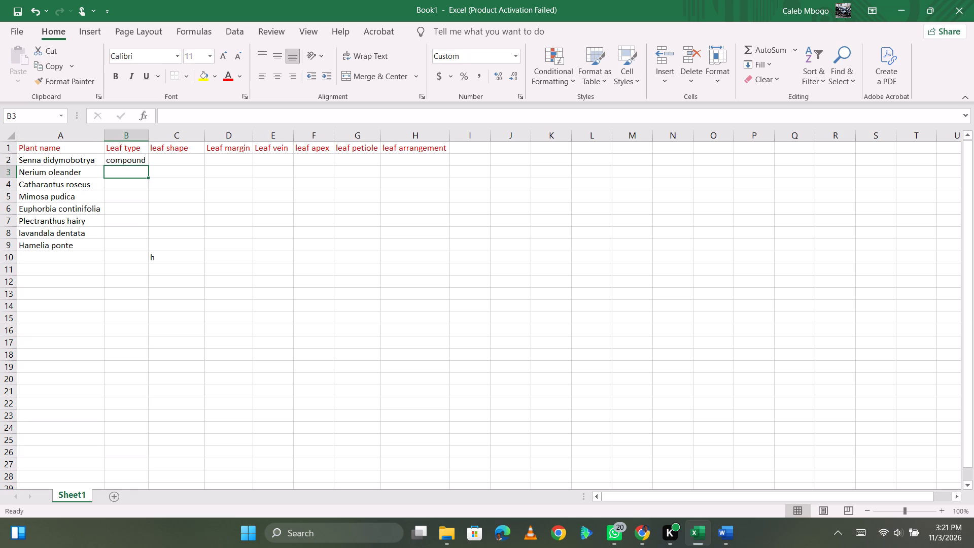
pyautogui.press('s')
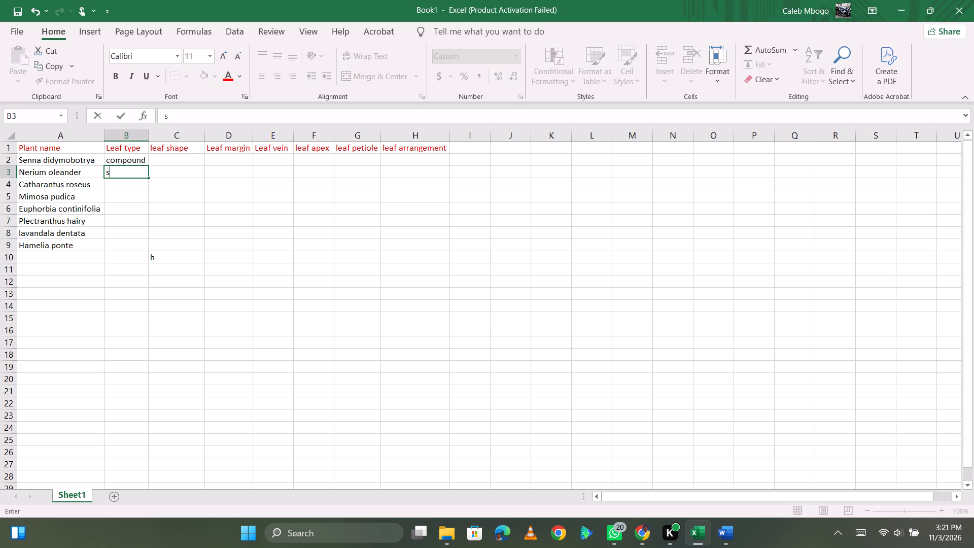
pyautogui.write('im')
pyautogui.write('pl')
pyautogui.press('e')
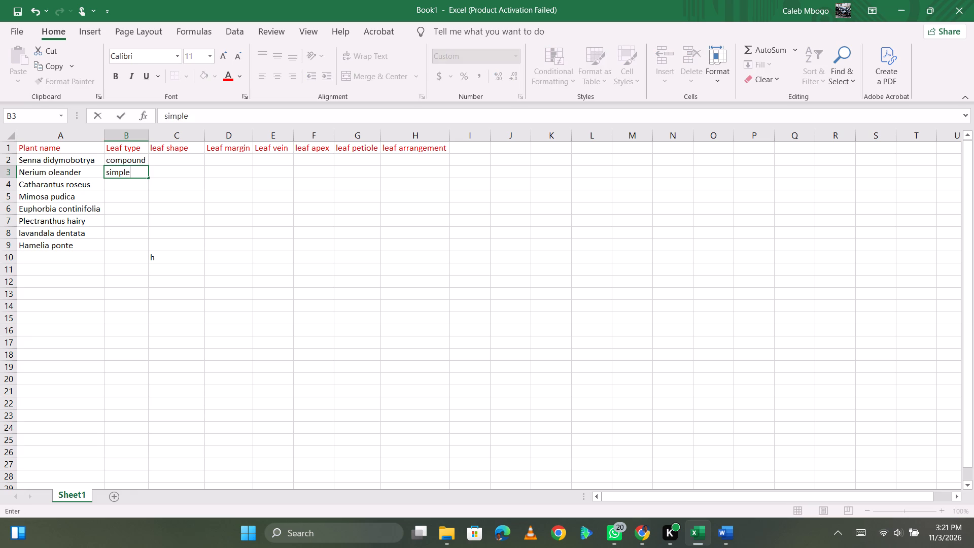
# Enter the leaf type "simple" for Catharantus roseus in cell B4.
pyautogui.click(122, 180)
pyautogui.click(123, 185)
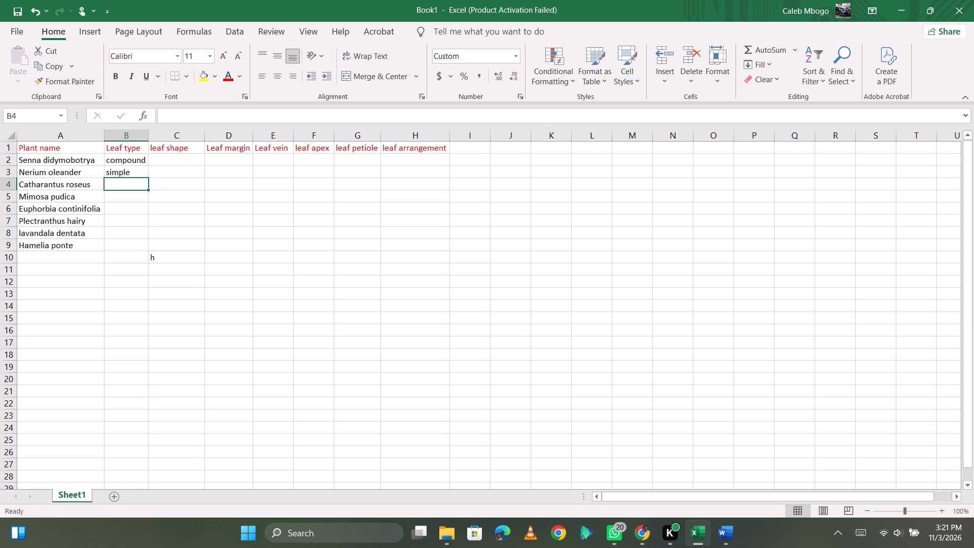
pyautogui.write('simplr')
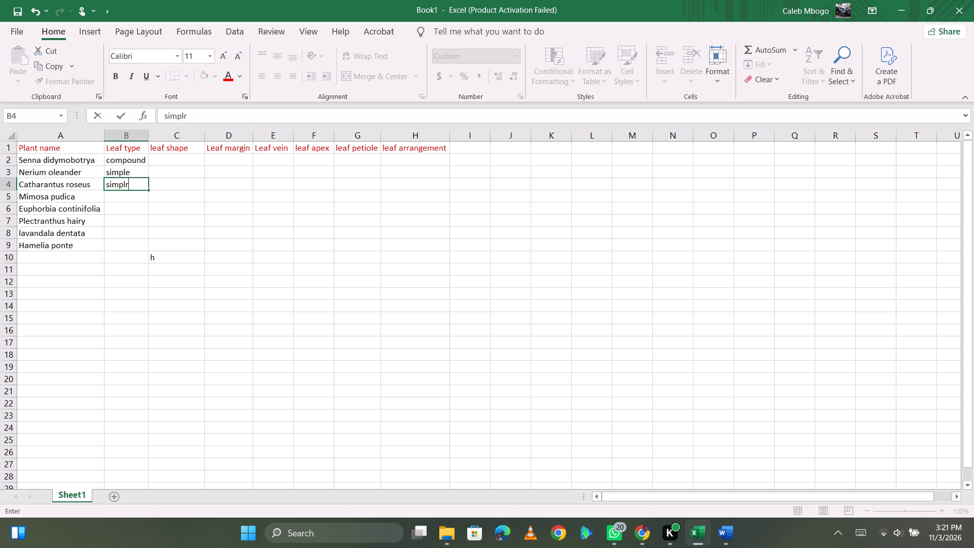
pyautogui.press('BackSpace')
pyautogui.press('e')
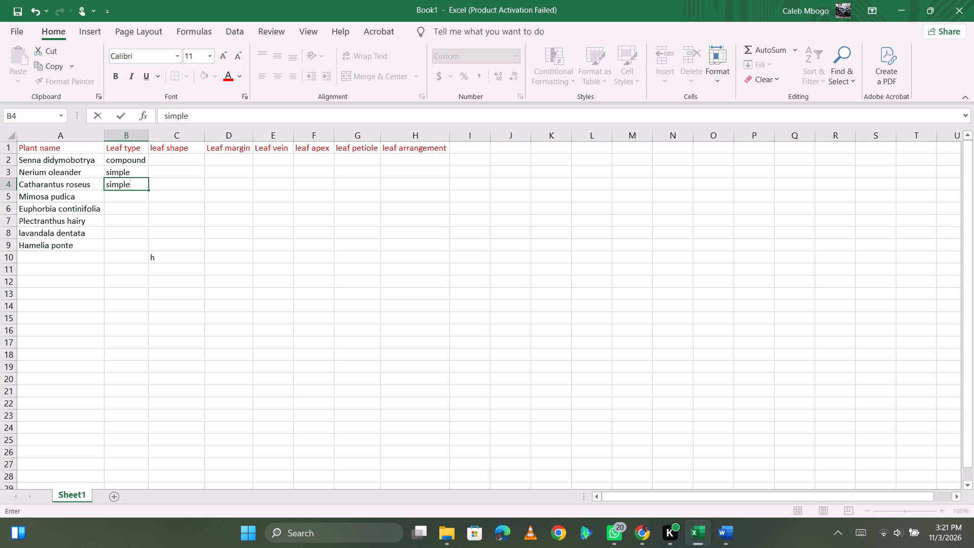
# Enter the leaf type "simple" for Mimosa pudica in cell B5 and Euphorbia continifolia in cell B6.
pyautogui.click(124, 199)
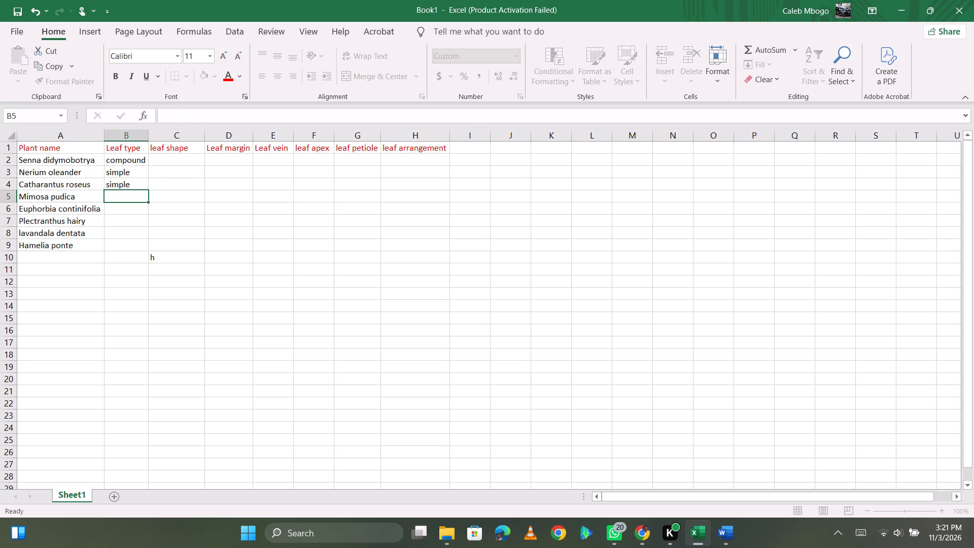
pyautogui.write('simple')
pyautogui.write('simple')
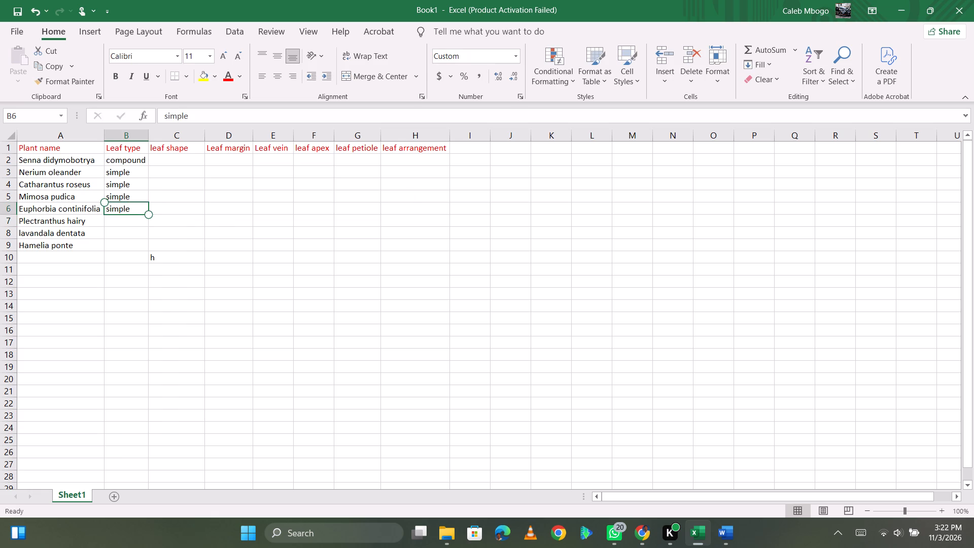
# Clear the leaf types in cells B6 and B5, and enter "compound" for Mimosa pudica in B5.
pyautogui.press('BackSpace')
pyautogui.press('BackSpace')
pyautogui.press('BackSpace')
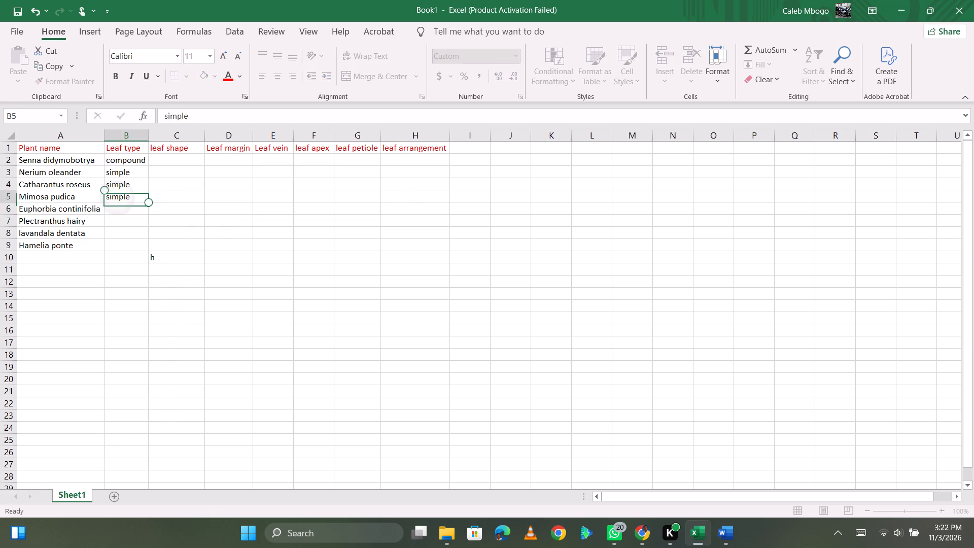
pyautogui.press('BackSpace')
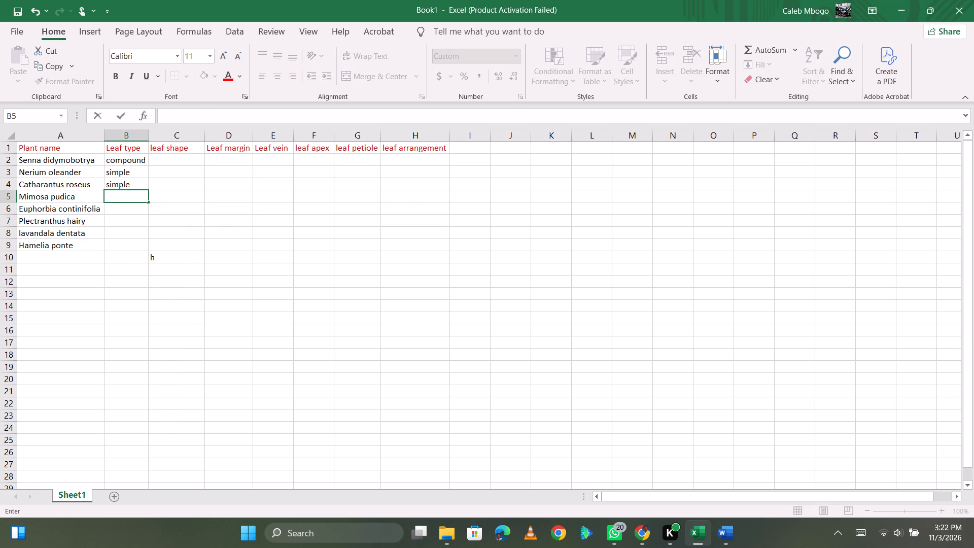
pyautogui.write('compound')
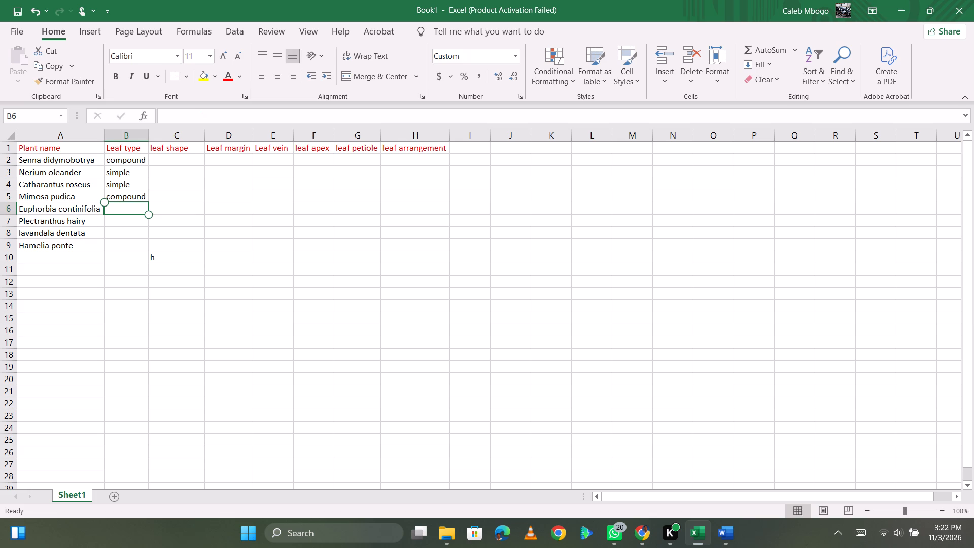
# Complete the Leaf type column with "simple" in cells B6 to B8 and "compound" for Hamelia ponte in B9.
pyautogui.press('s')
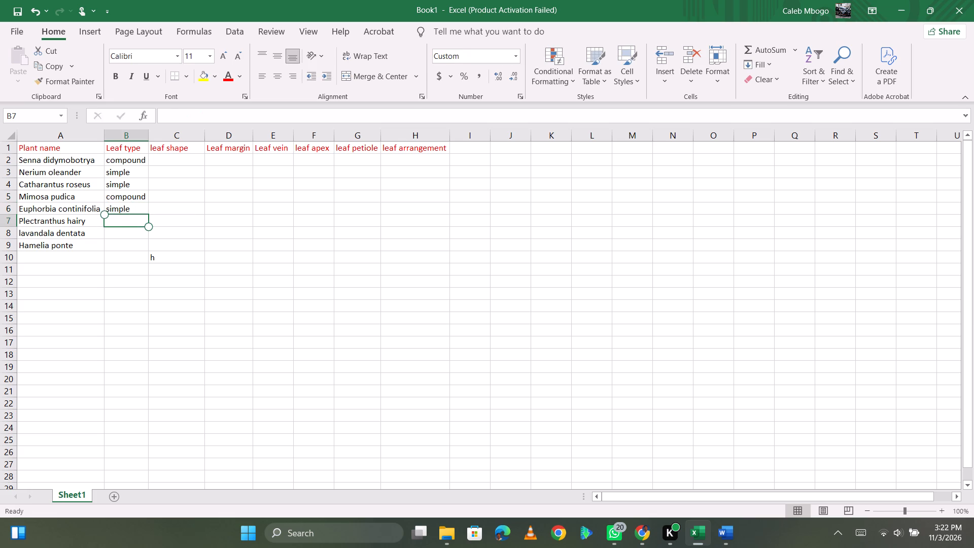
pyautogui.press('s')
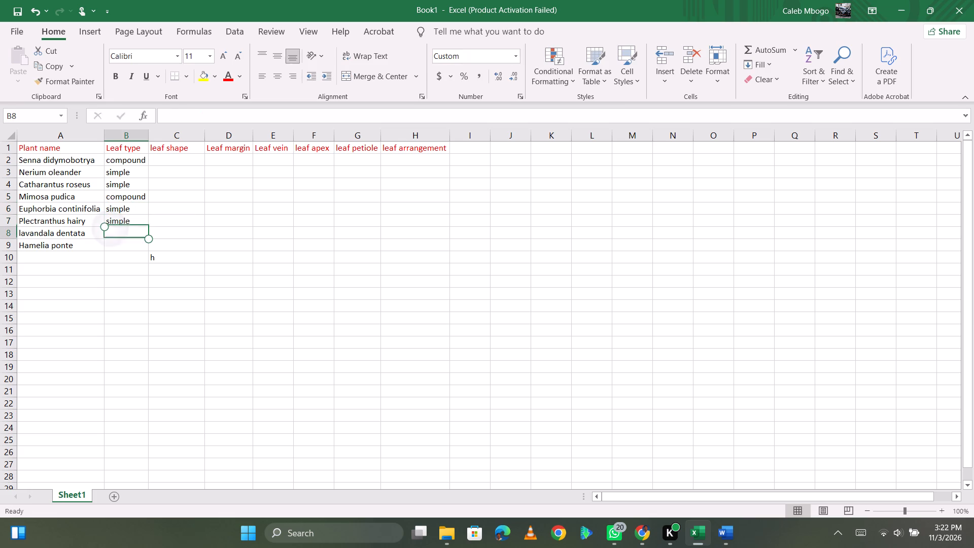
pyautogui.press('s')
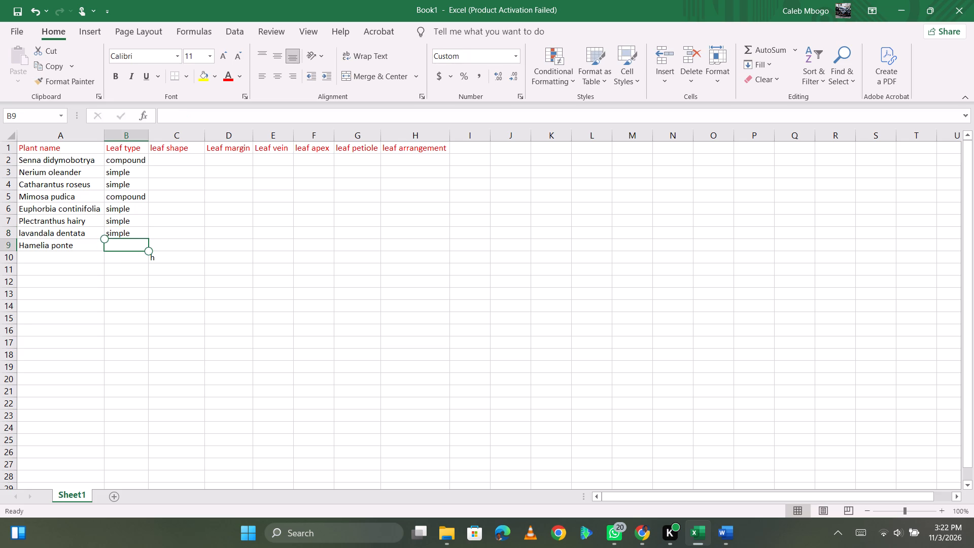
pyautogui.press('c')
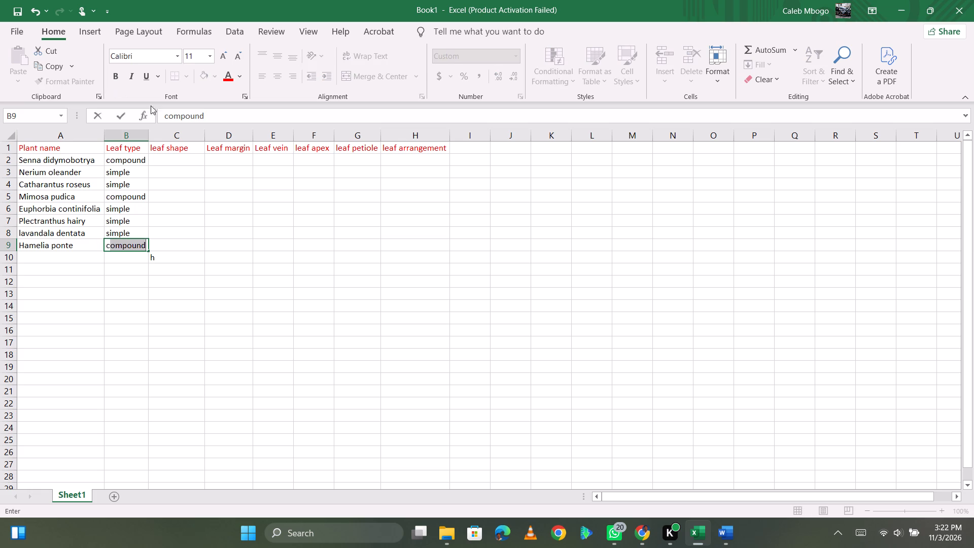
# Enter the leaf shape "oblongelliptic" for Senna didymobotrya in cell C2.
pyautogui.click(165, 158)
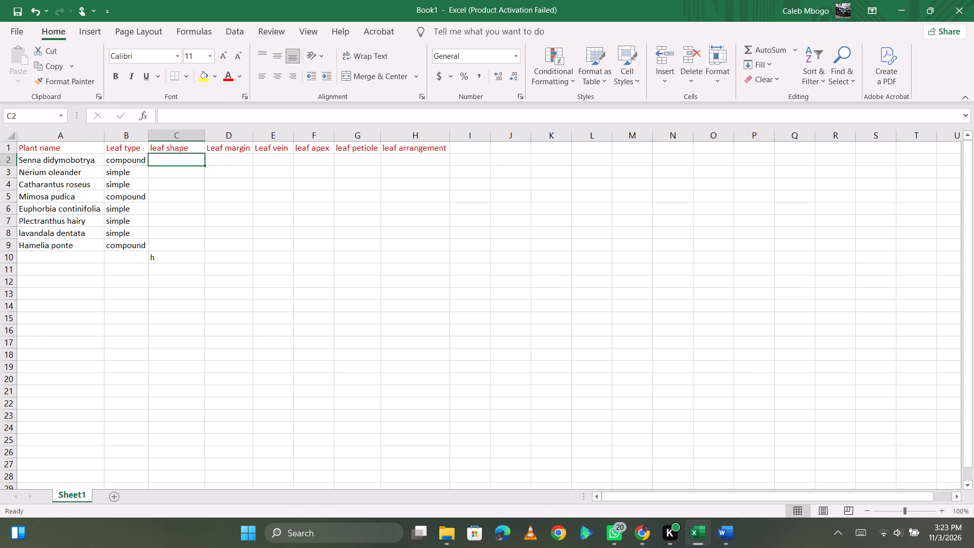
pyautogui.press('o')
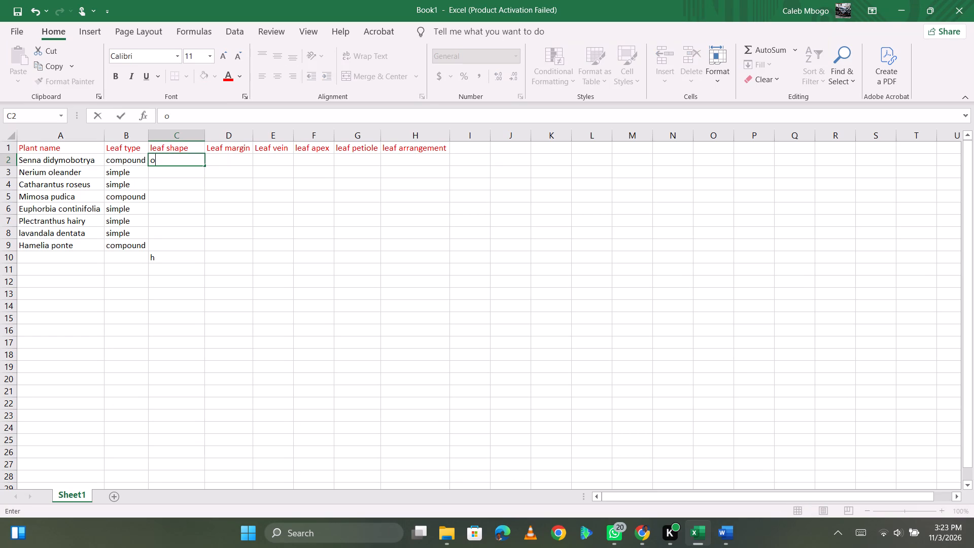
pyautogui.press('b')
pyautogui.write('li')
pyautogui.press('BackSpace')
pyautogui.press('o')
pyautogui.write('nge')
pyautogui.press('l')
pyautogui.write('liptic')
# Enter the leaf shapes "linear" for Nerium oleander in cell C3 and "elipticoblong" for Catharantus roseus in cell C4.
pyautogui.click(168, 175)
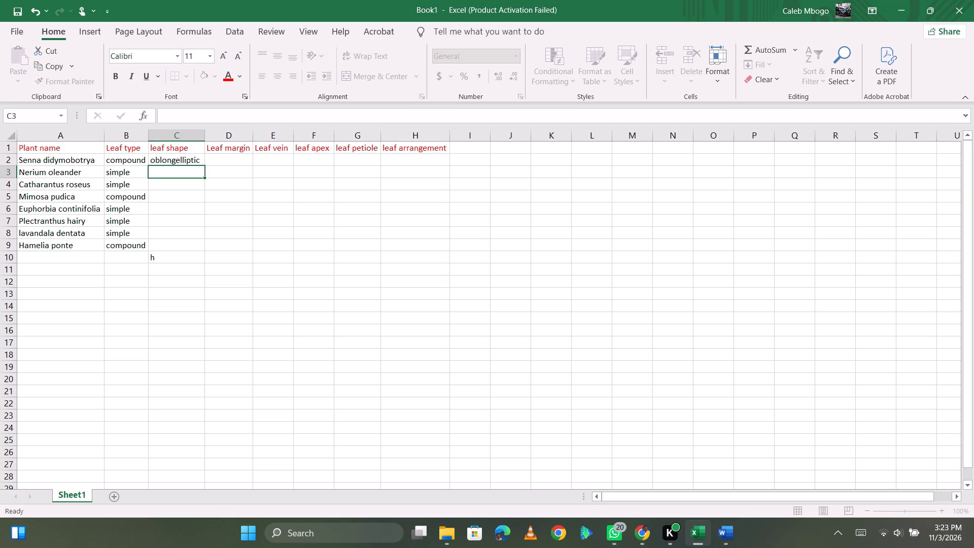
pyautogui.write('linear')
pyautogui.click(170, 188)
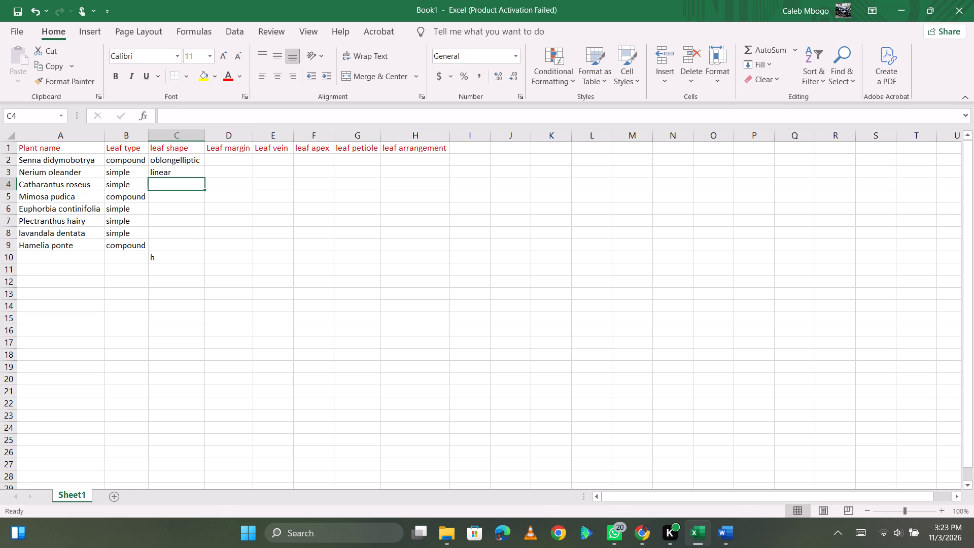
pyautogui.write('eliptic')
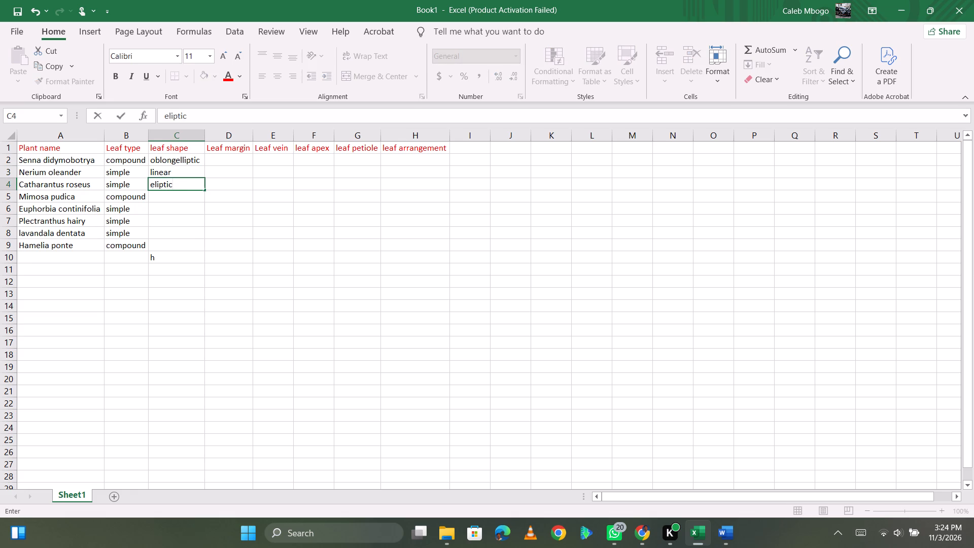
pyautogui.write('oblong')
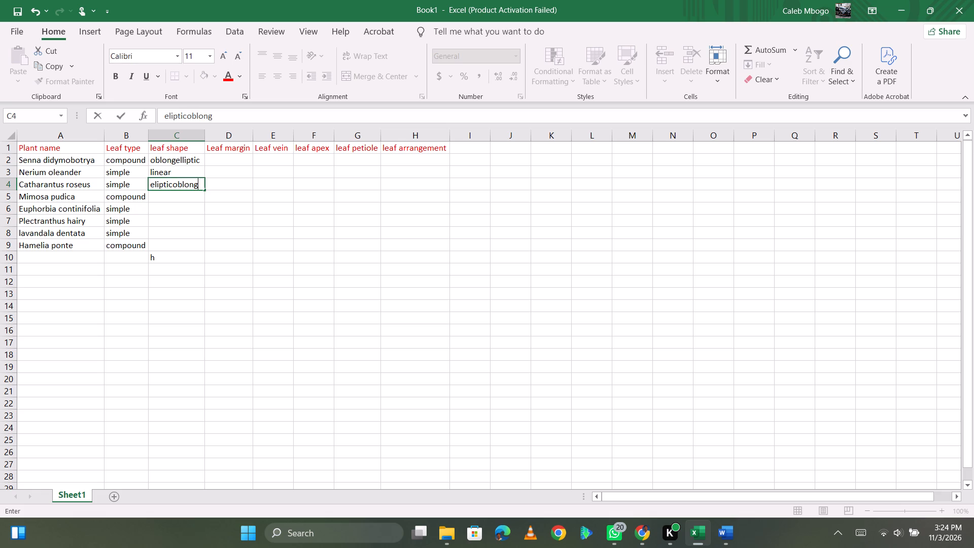
# Enter the leaf shape "linear oblongleaflet" for Mimosa pudica in cell C5.
pyautogui.click(170, 193)
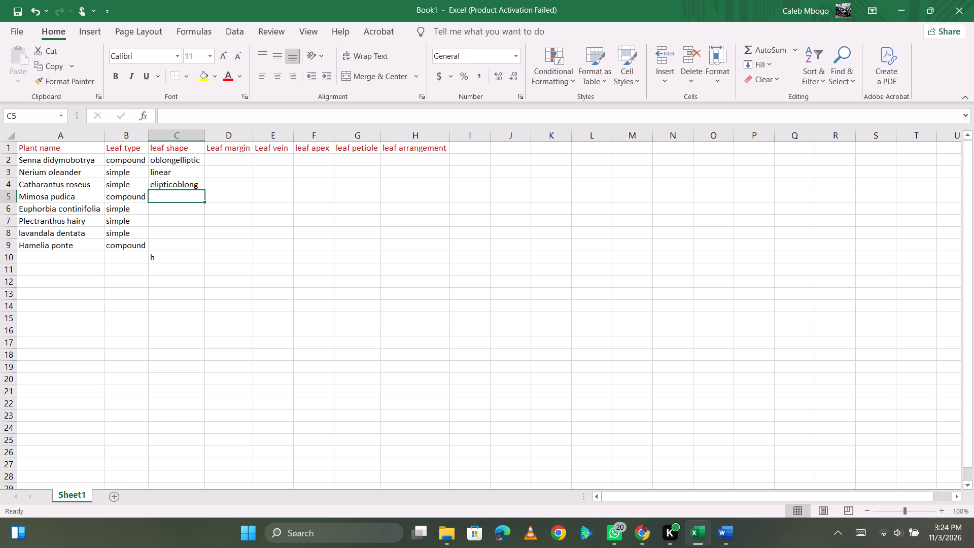
pyautogui.write('linear')
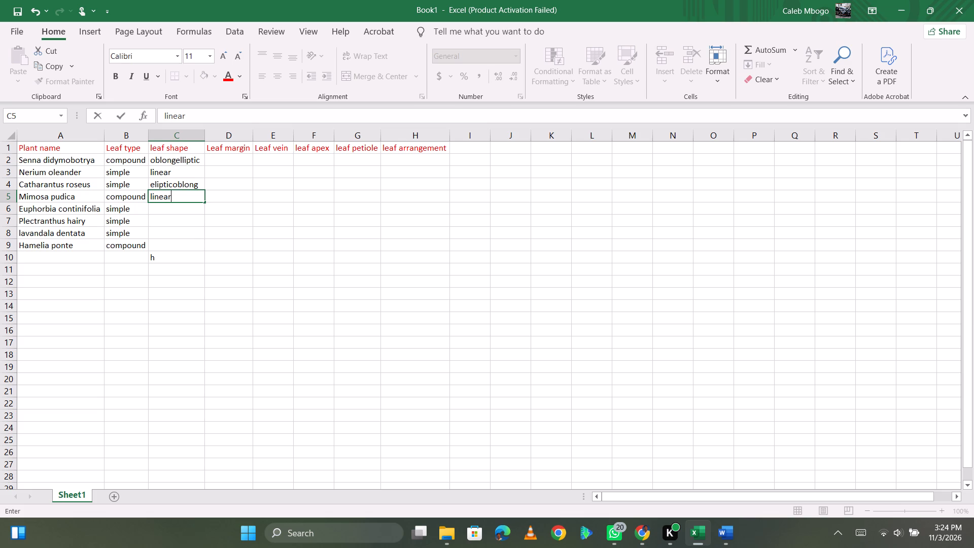
pyautogui.press('o')
pyautogui.press('BackSpace')
pyautogui.press('space')
pyautogui.write('obl')
pyautogui.write('ong')
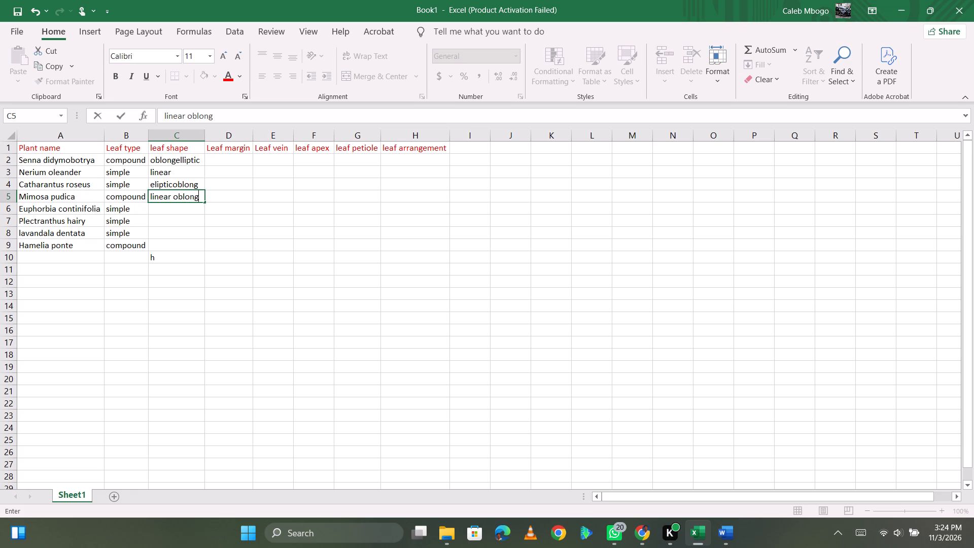
pyautogui.write('le')
pyautogui.press('a')
pyautogui.press('BackSpace')
pyautogui.press('a')
pyautogui.press('f')
pyautogui.write('let')
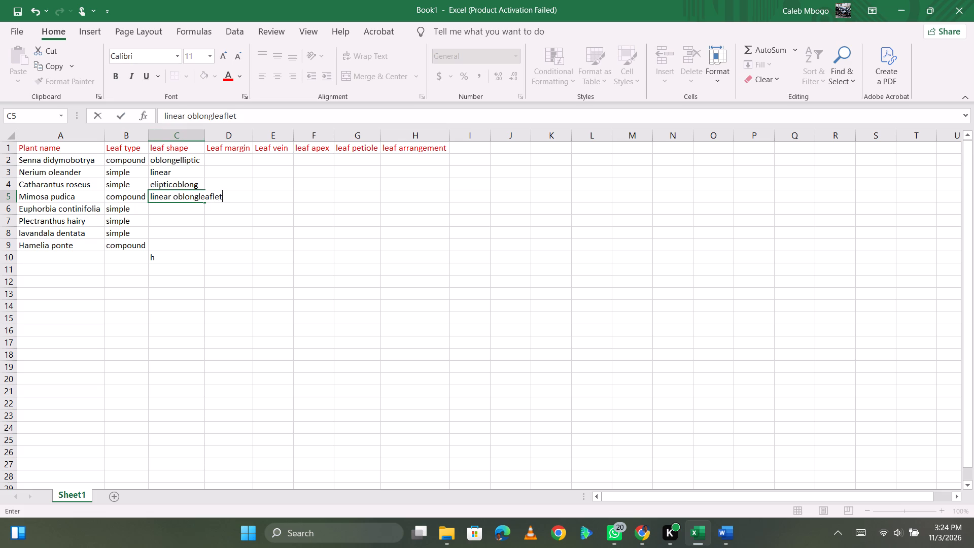
# Auto-fit the width of the leaf shape column (C) to its longest entry.
pyautogui.click(170, 151)
pyautogui.click(191, 149)
pyautogui.click(191, 149)
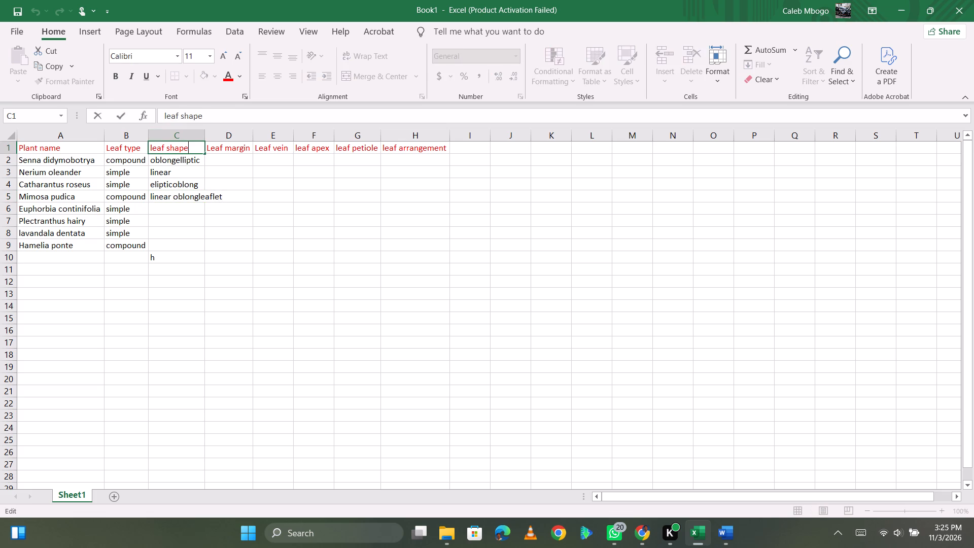
pyautogui.click(182, 138)
pyautogui.doubleClick(204, 137)
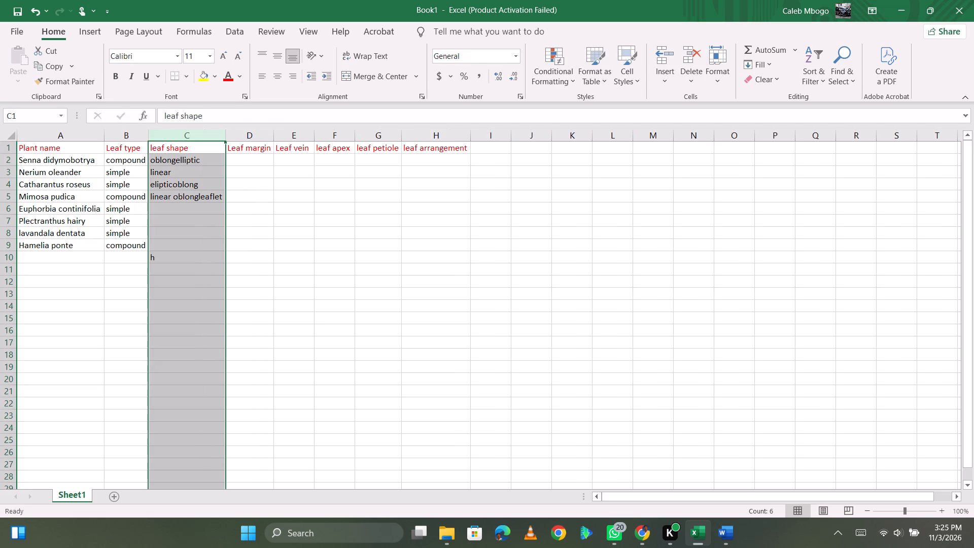
# Enter the leaf shape "ovate rounded" for Euphorbia continifolia in cell C6 and for Plectranthus hairy in cell C7.
pyautogui.click(177, 212)
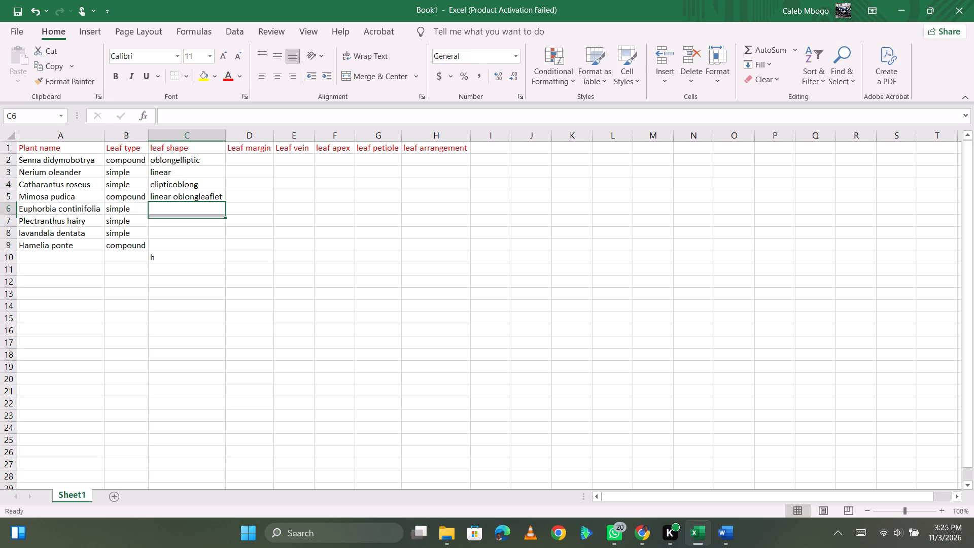
pyautogui.write('ovate rounf')
pyautogui.press('BackSpace')
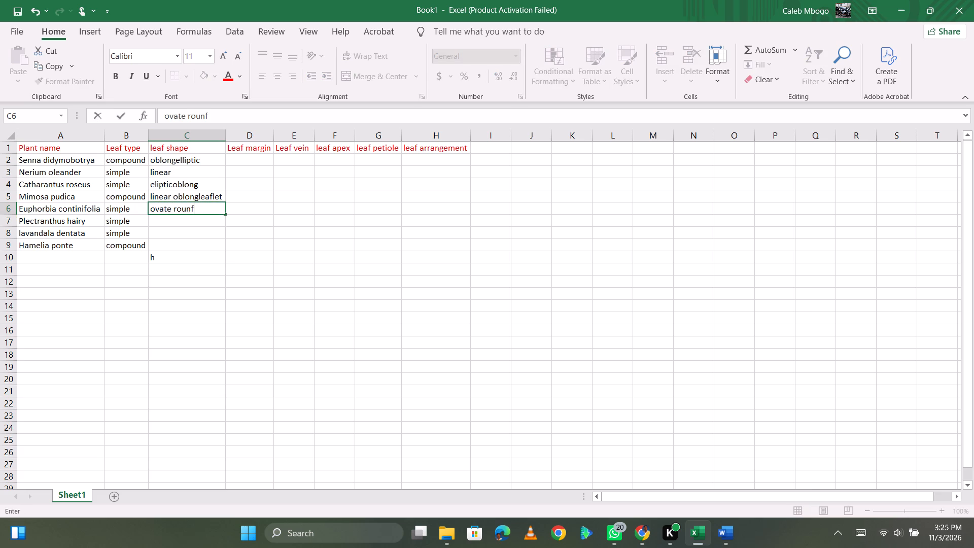
pyautogui.write('ded')
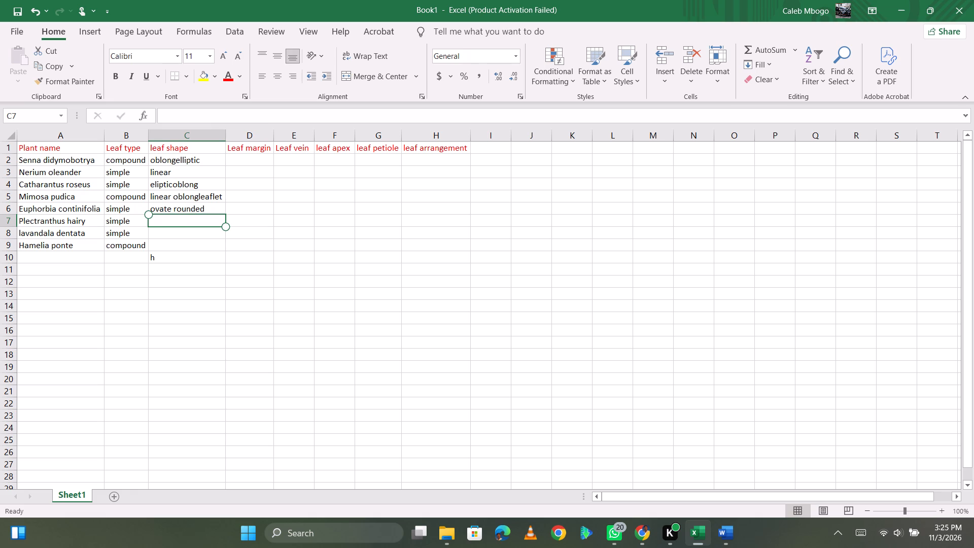
pyautogui.click(176, 221)
pyautogui.write('ovate')
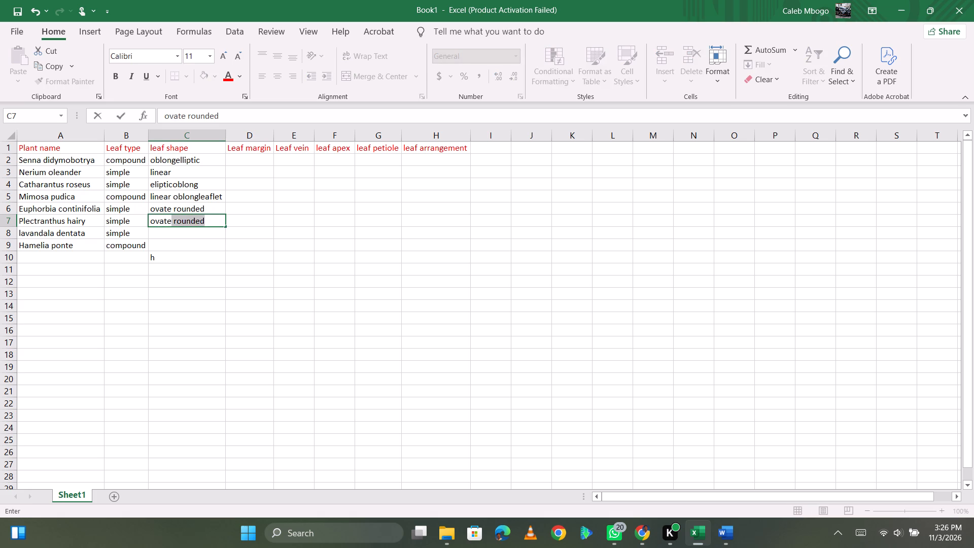
# Enter the leaf shapes "linear lanceclate" for lavandala dentata in cell C8 and "ovate rounded" for Hamelia ponte in cell C9.
pyautogui.click(161, 230)
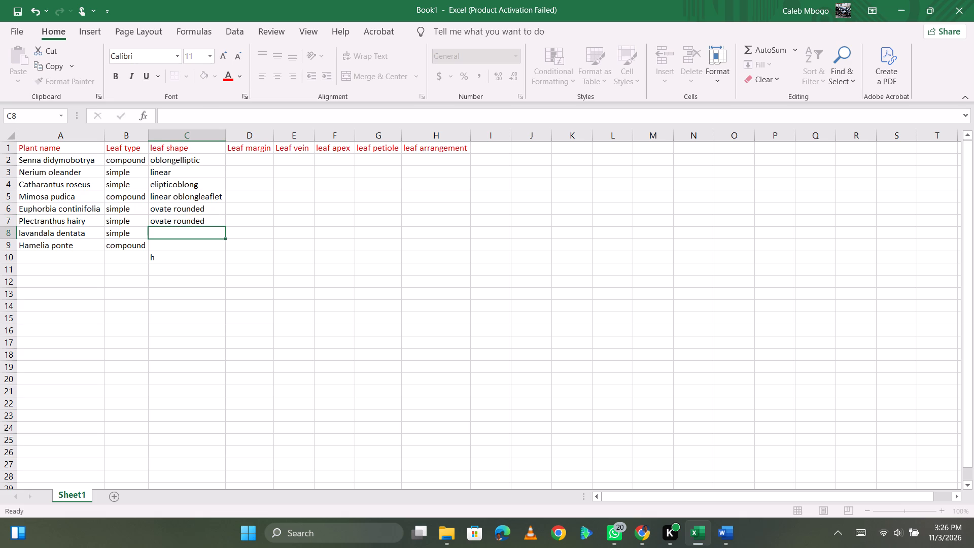
pyautogui.press('l')
pyautogui.write('inear')
pyautogui.press('space')
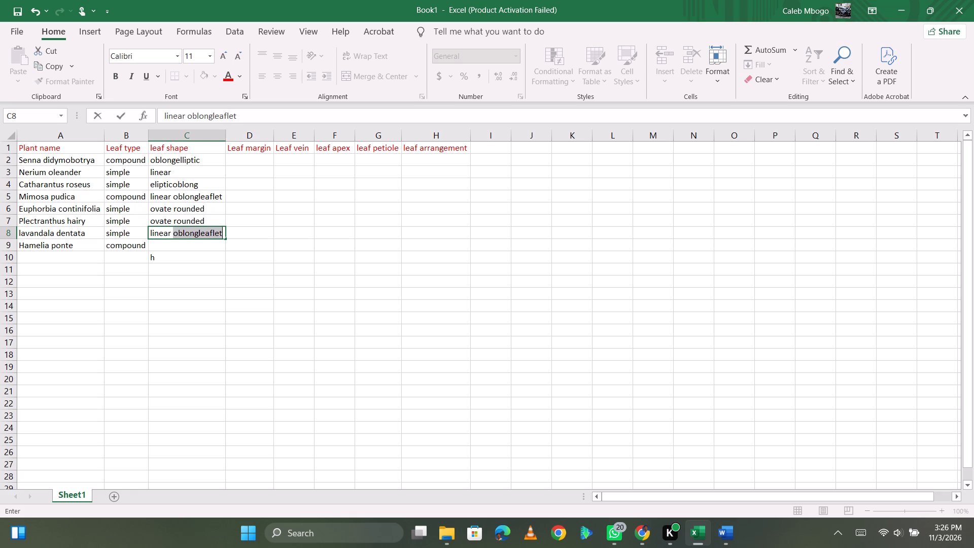
pyautogui.write('lan')
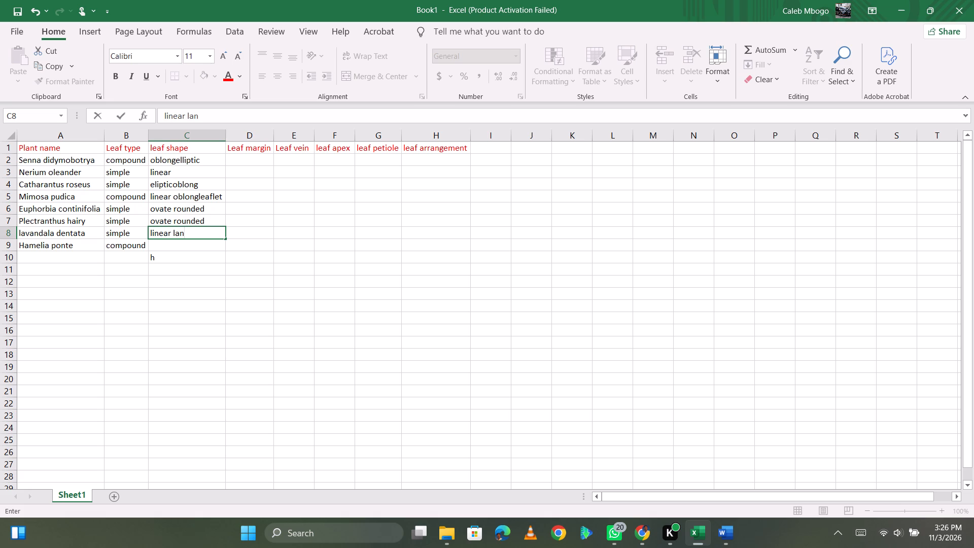
pyautogui.write('ce')
pyautogui.press('c')
pyautogui.press('l')
pyautogui.write('ate')
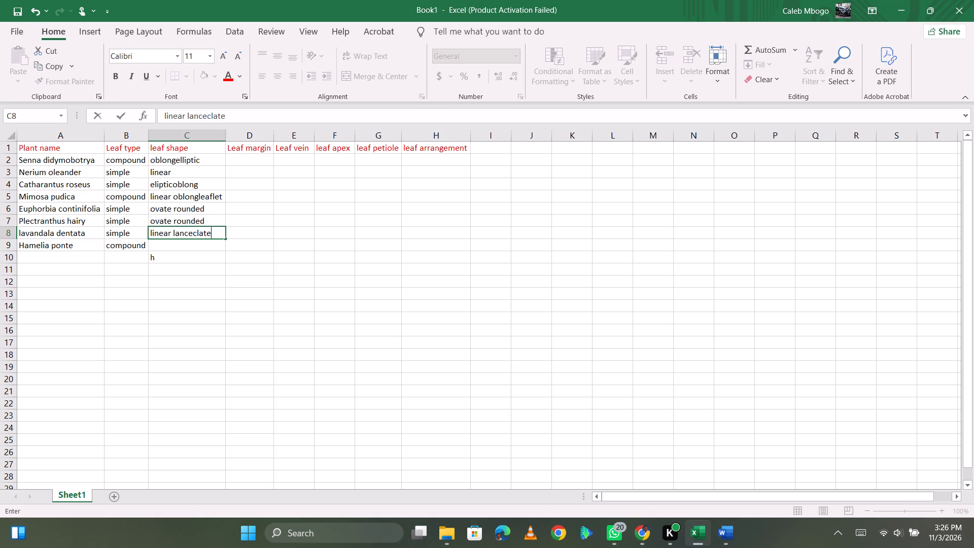
pyautogui.click(165, 246)
pyautogui.press('o')
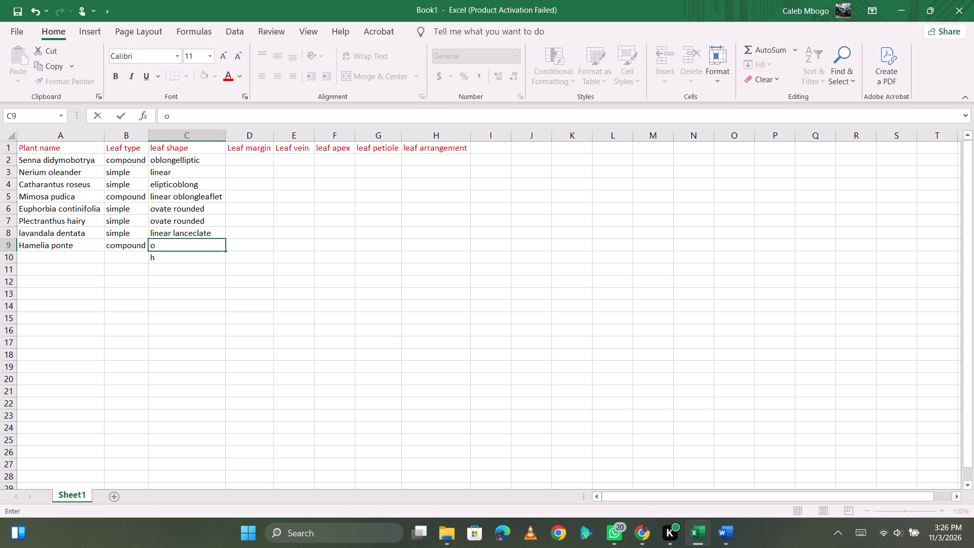
pyautogui.write('vate rounded')
pyautogui.click(236, 163)
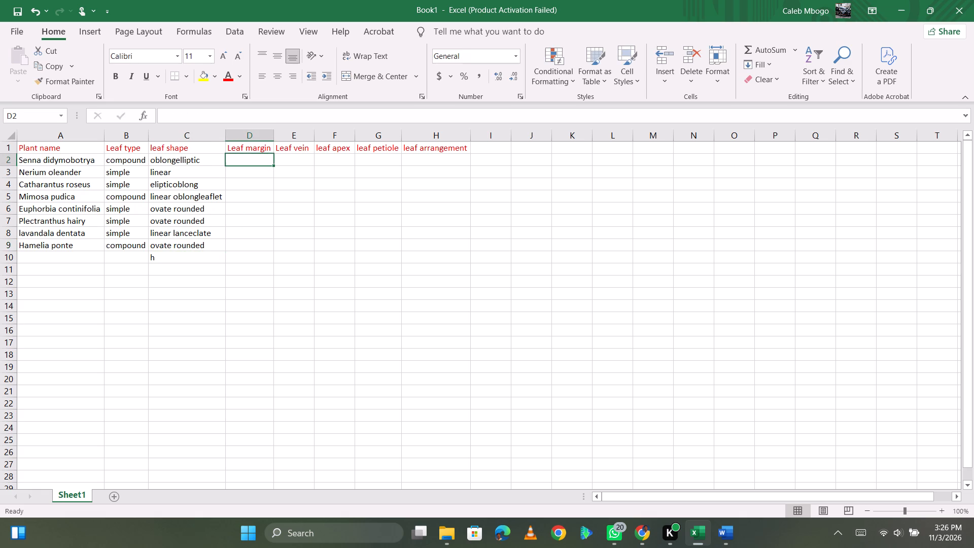
# Clear the stray "h" from cell C10 below the leaf shape entries.
pyautogui.click(176, 256)
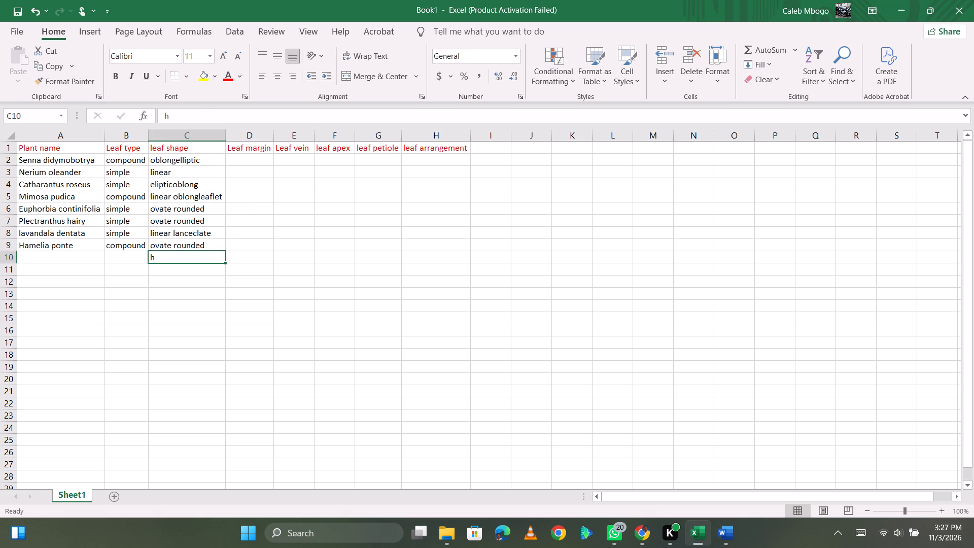
pyautogui.press('BackSpace')
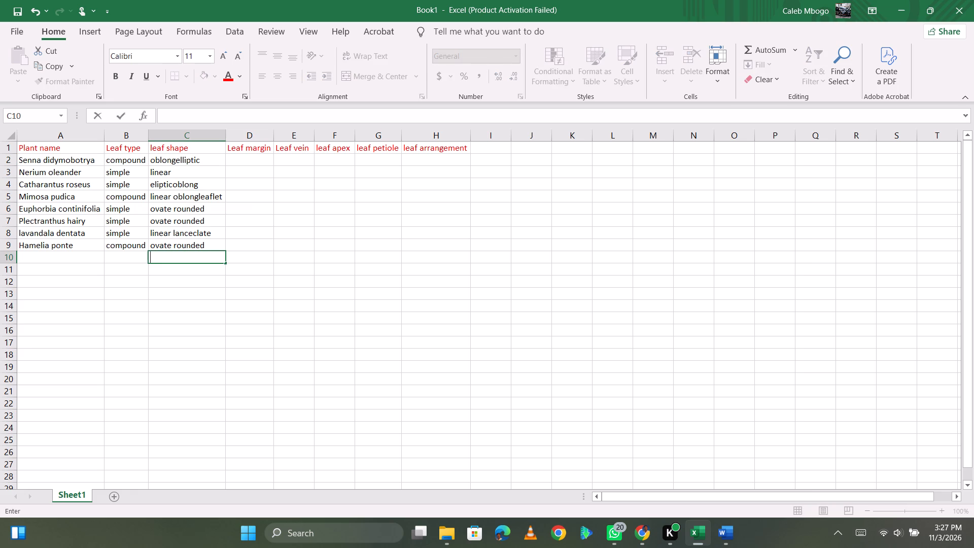
# Fill the Leaf margin column with "pinnate" in cells D2 and D3 and "pinnate reticulate" for Catharantus roseus in D4.
pyautogui.click(246, 160)
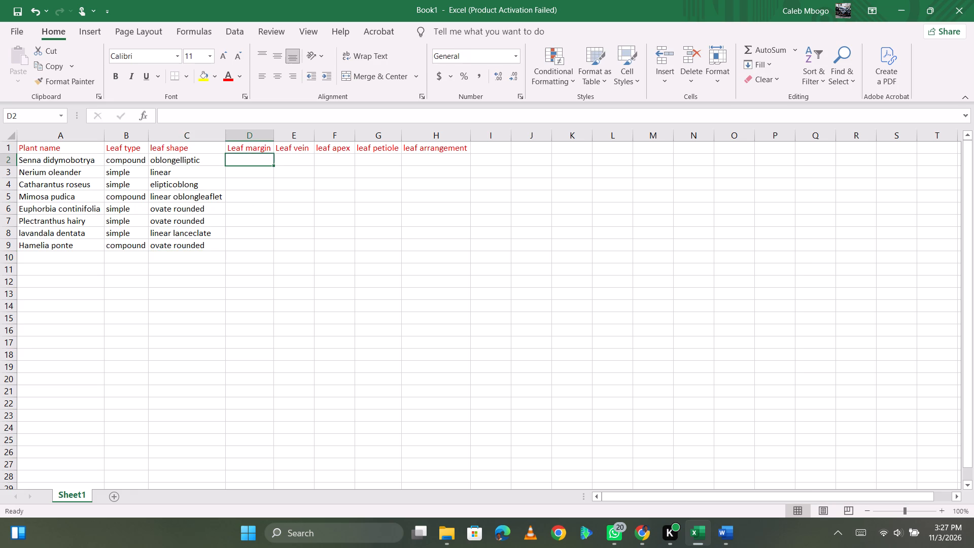
pyautogui.write('pinnate')
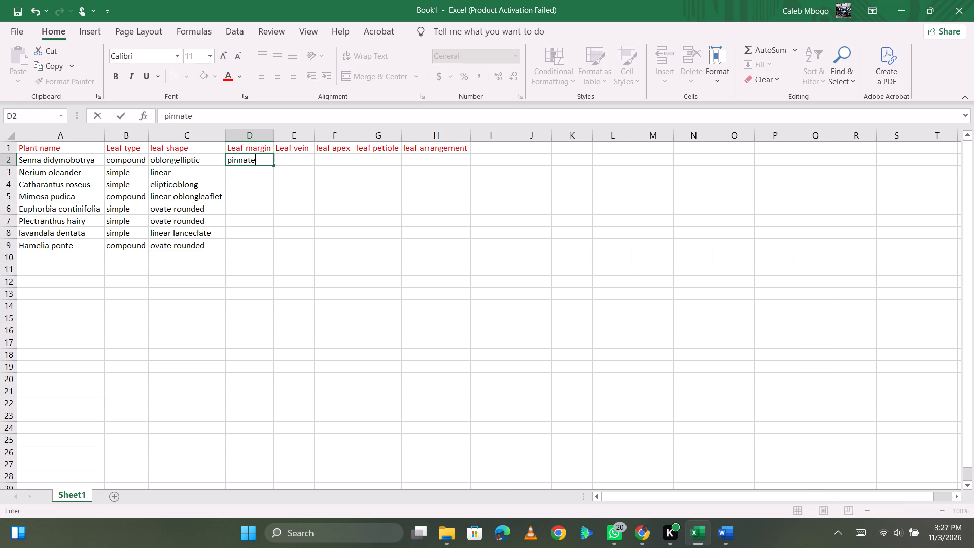
pyautogui.click(248, 172)
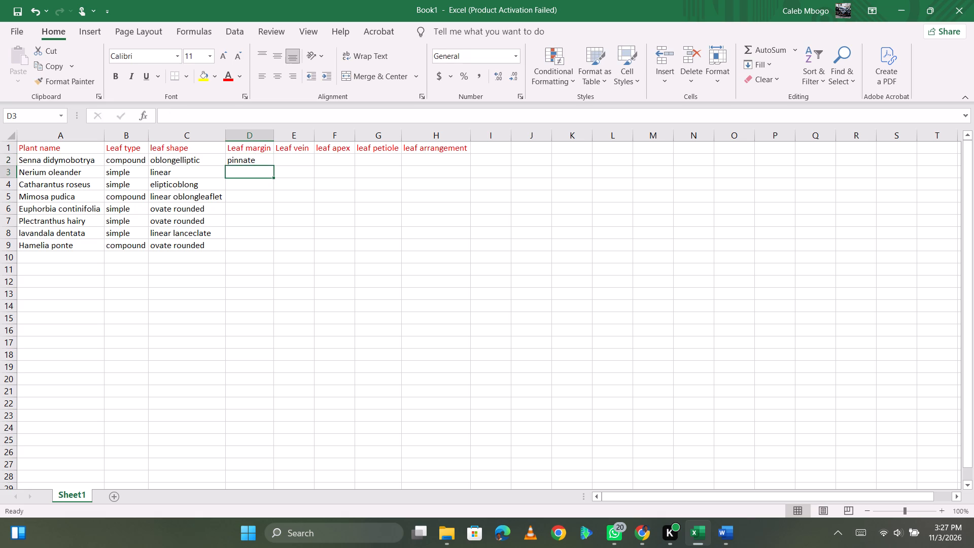
pyautogui.write('pinnate')
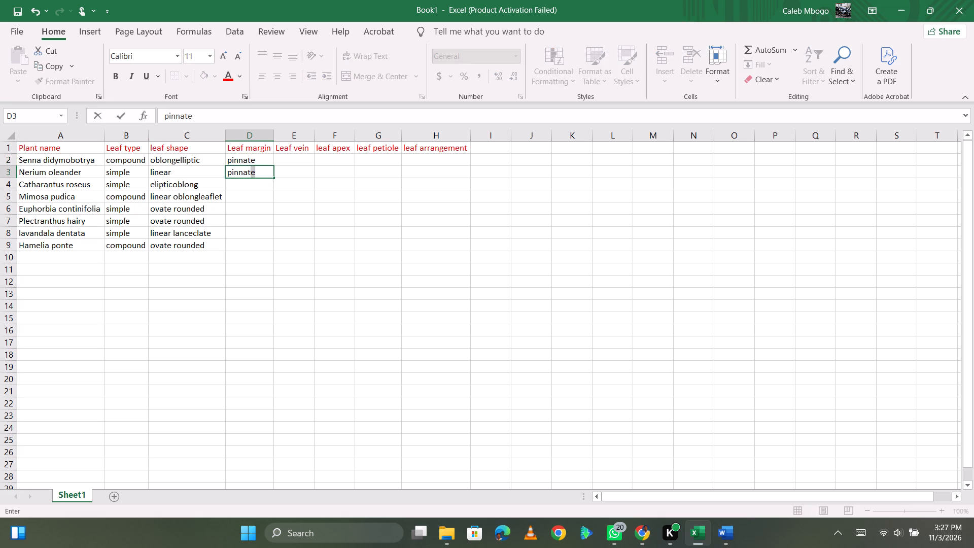
pyautogui.click(242, 191)
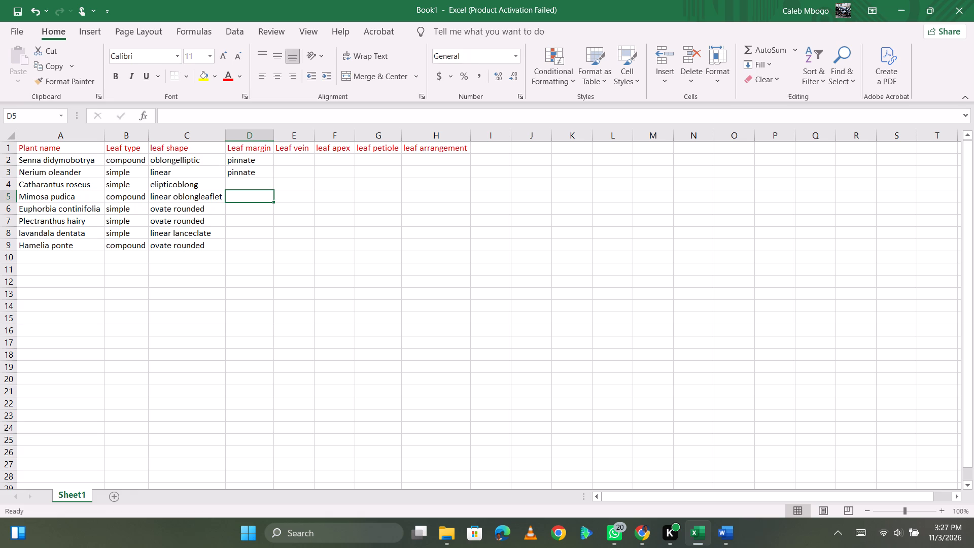
pyautogui.click(242, 183)
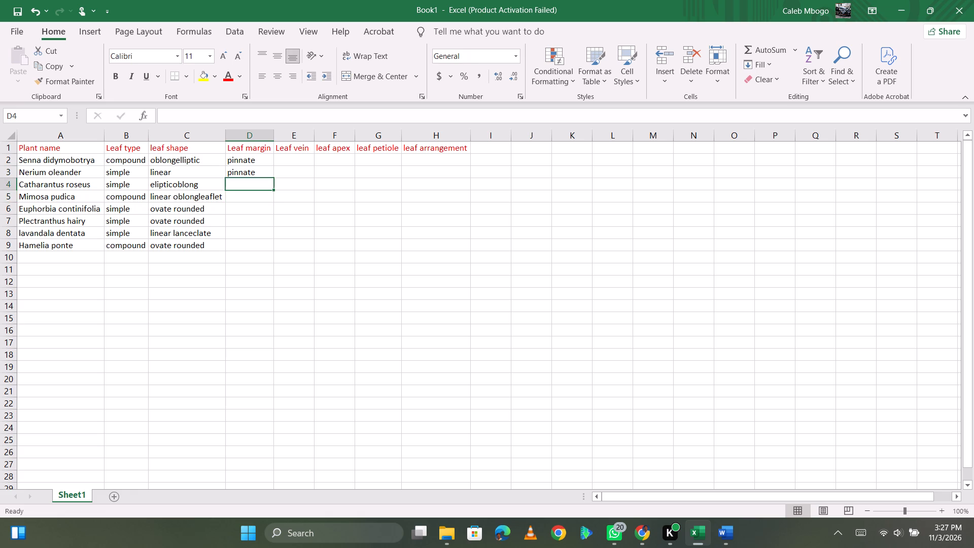
pyautogui.write('pinnate')
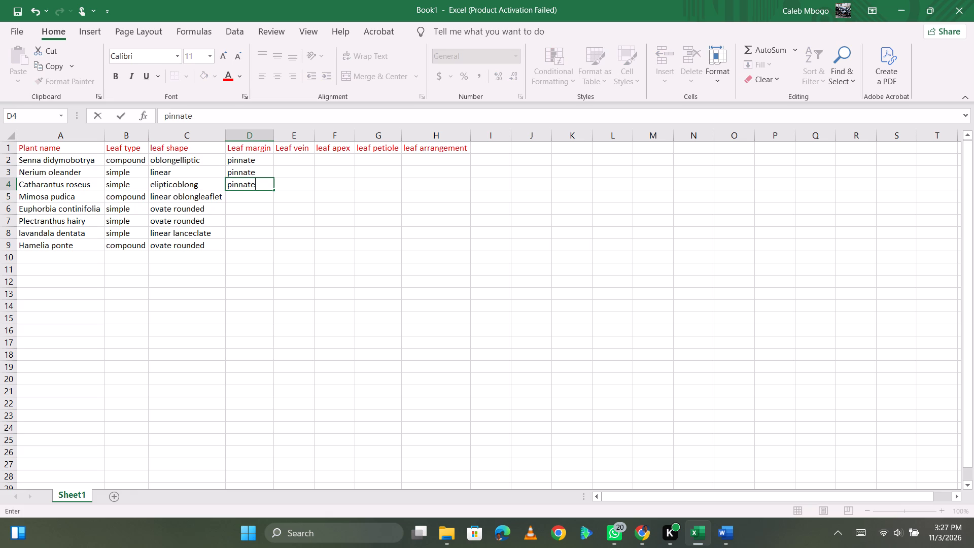
pyautogui.press('space')
pyautogui.write('reticulate')
# Auto-fit the width of the Leaf margin column (D) to its longest entry.
pyautogui.click(253, 141)
pyautogui.doubleClick(274, 139)
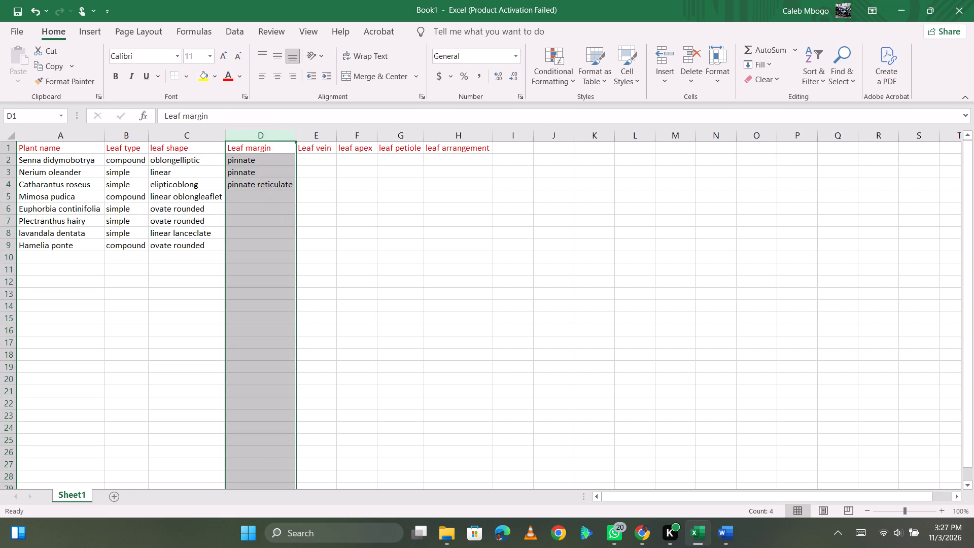
# Enter "pinnate parallel" as the leaf margin for Mimosa pudica in cell D5.
pyautogui.click(246, 197)
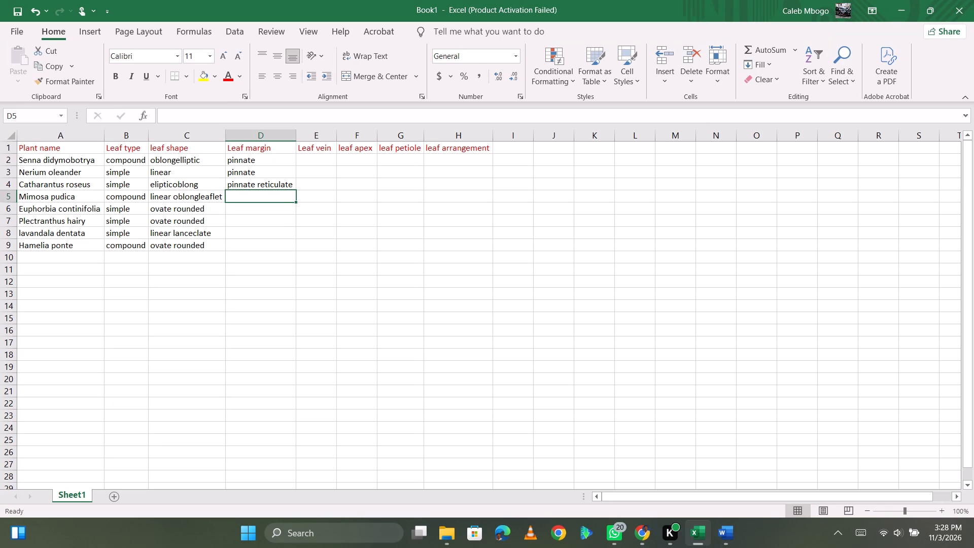
pyautogui.write('pin')
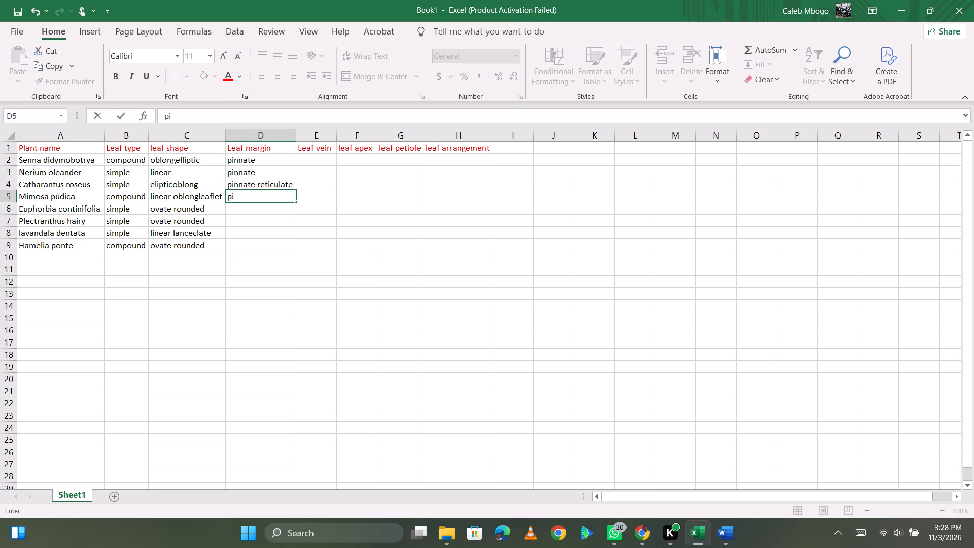
pyautogui.press('n')
pyautogui.write('ate')
pyautogui.press('space')
pyautogui.write('p')
pyautogui.press('a')
pyautogui.write('ra')
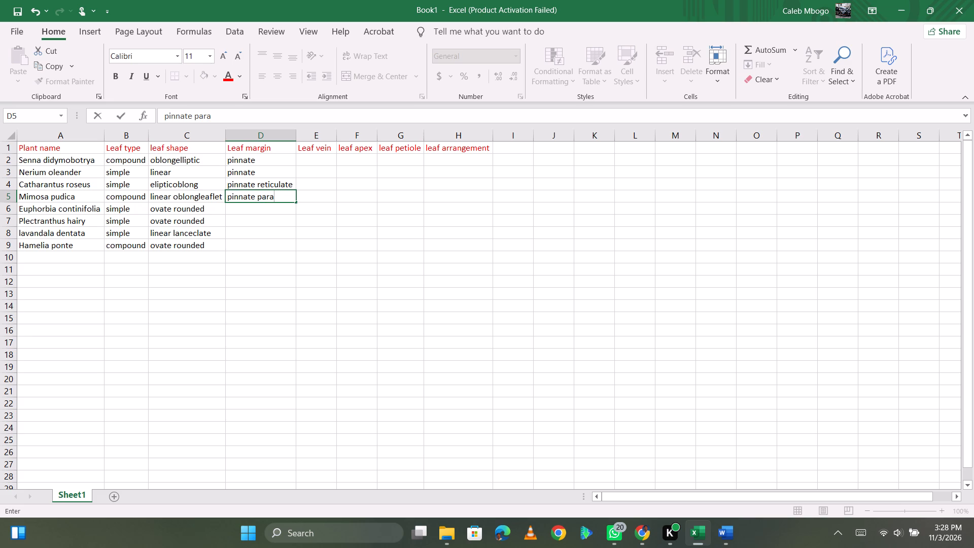
pyautogui.write('lle')
pyautogui.press('l')
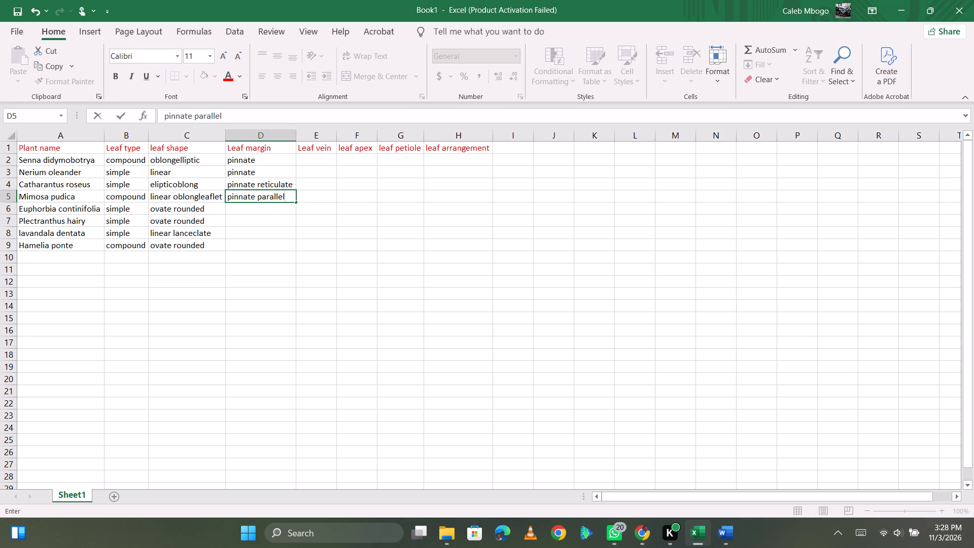
# Enter "pinnate reticulate" as the leaf margin for Euphorbia continifolia in cell D6.
pyautogui.click(259, 211)
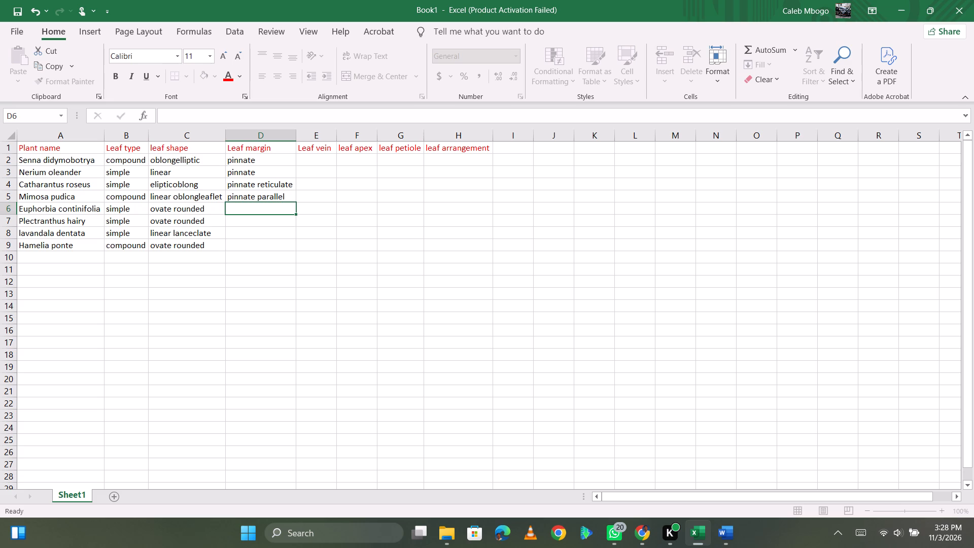
pyautogui.write('pin')
pyautogui.write('nate ret')
pyautogui.press('i')
pyautogui.write('culate')
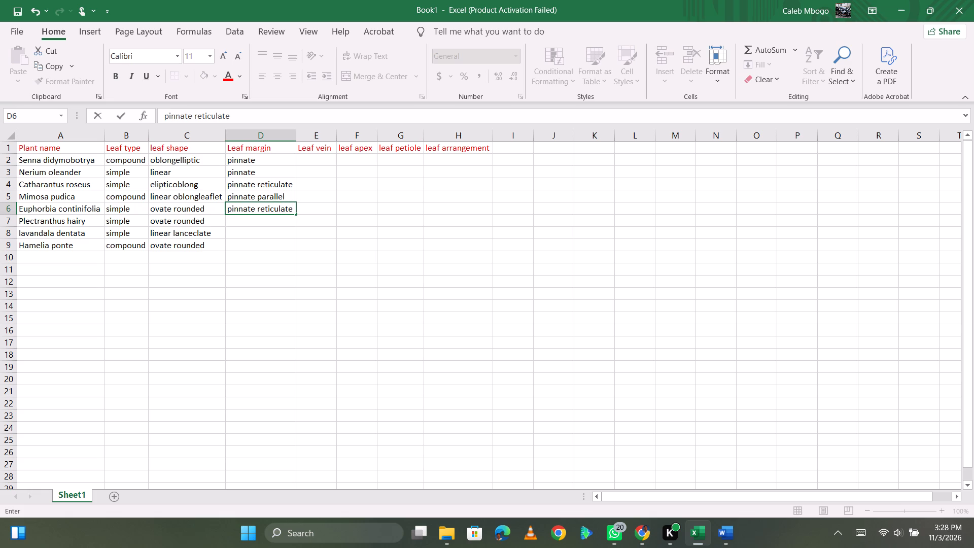
# Complete the Leaf margin column with "pinnate" in cells D7 and D8 and "pinnate reticulate" for Hamelia ponte in D9.
pyautogui.click(257, 215)
pyautogui.click(256, 222)
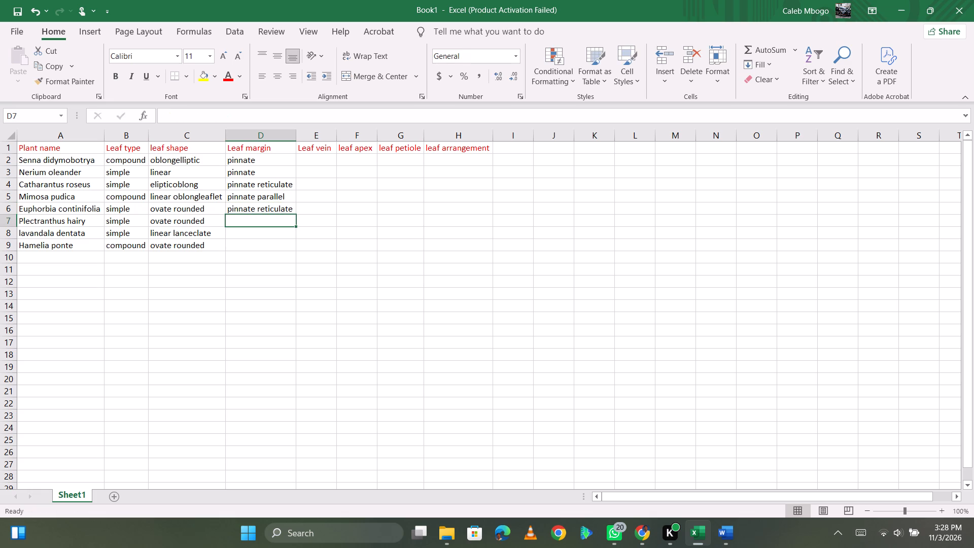
pyautogui.write('pinnate')
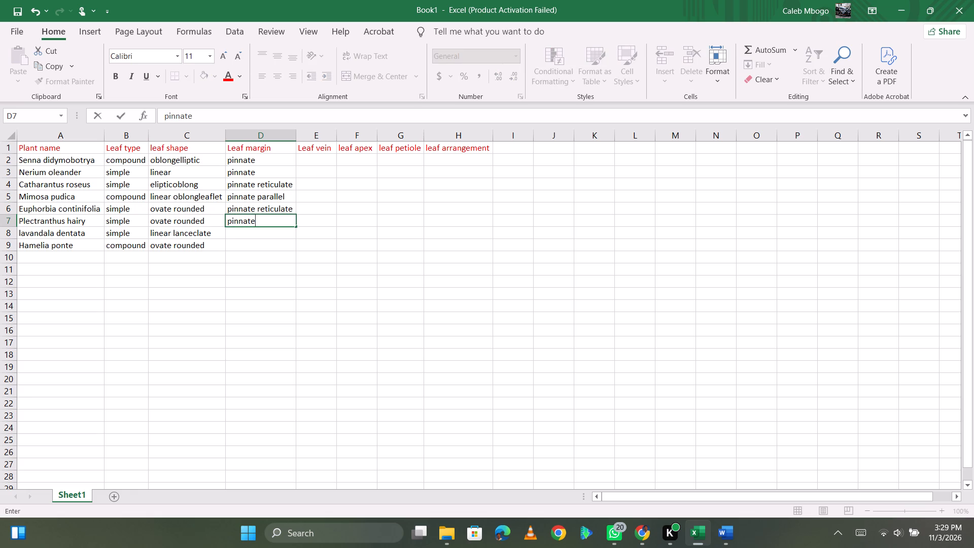
pyautogui.click(255, 230)
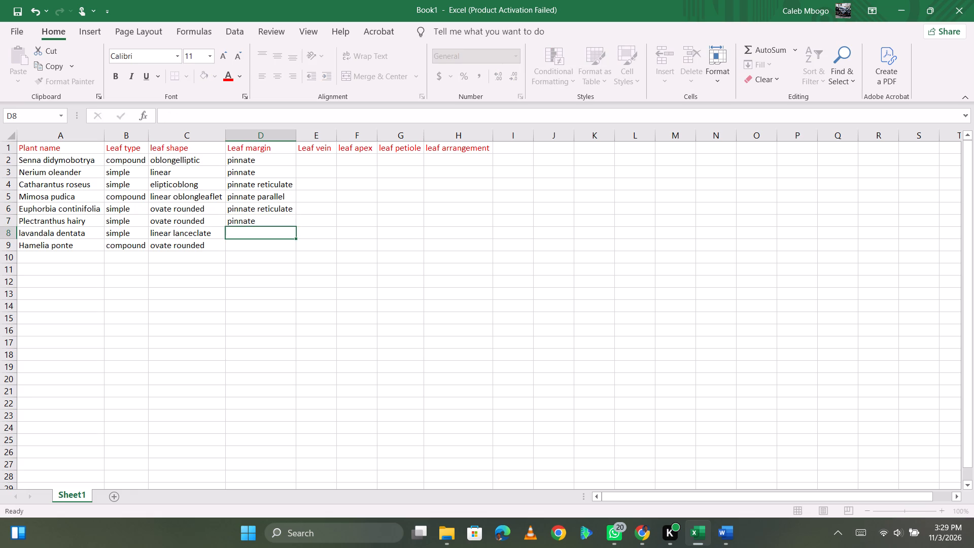
pyautogui.write('pinnate')
pyautogui.click(273, 248)
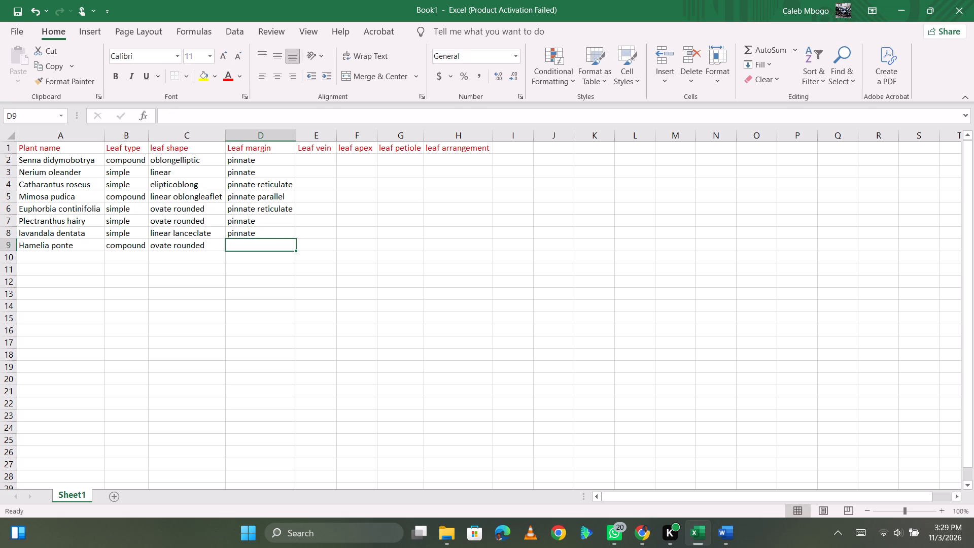
pyautogui.write('pinnate reti')
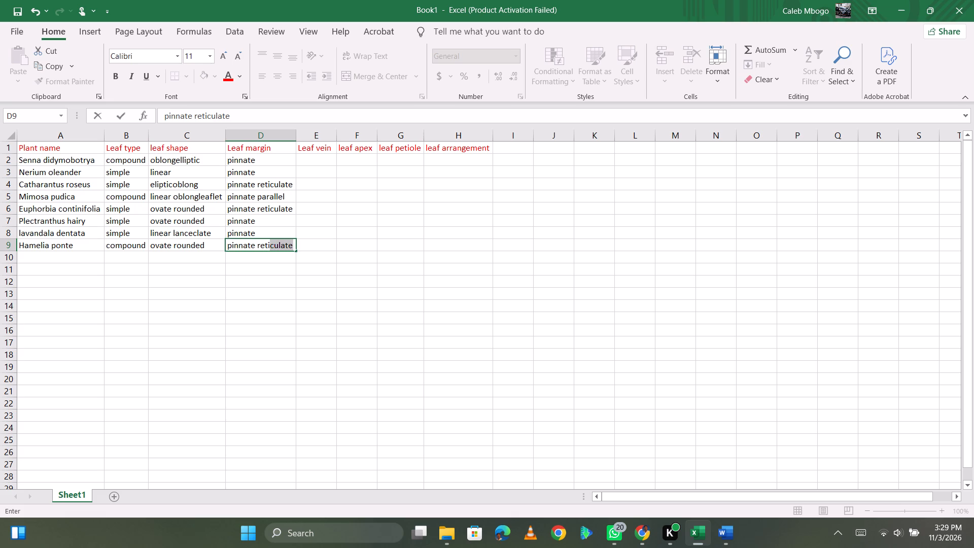
pyautogui.write('culate')
# Enter "obtuse mucronate" as the leaf vein for Senna didymobotrya in cell E2.
pyautogui.click(312, 162)
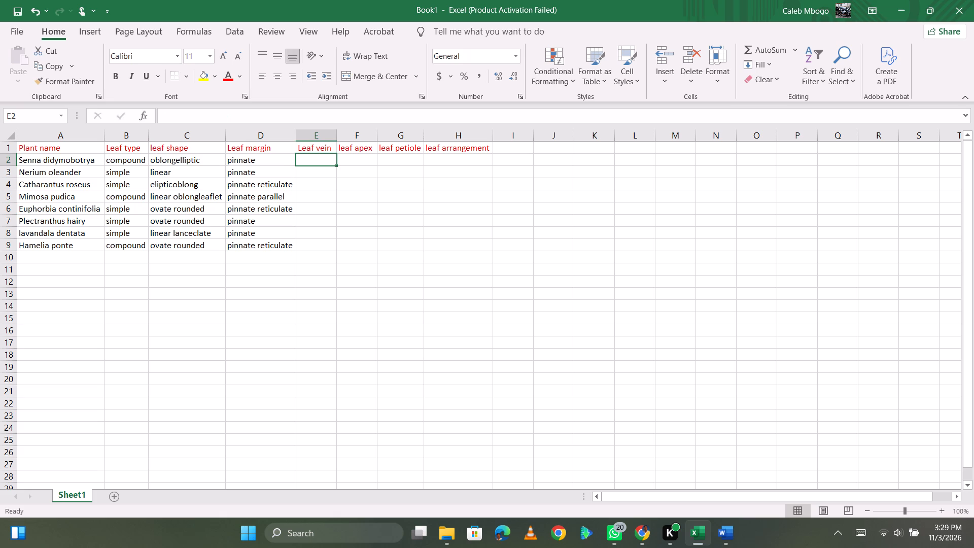
pyautogui.write('obtuse')
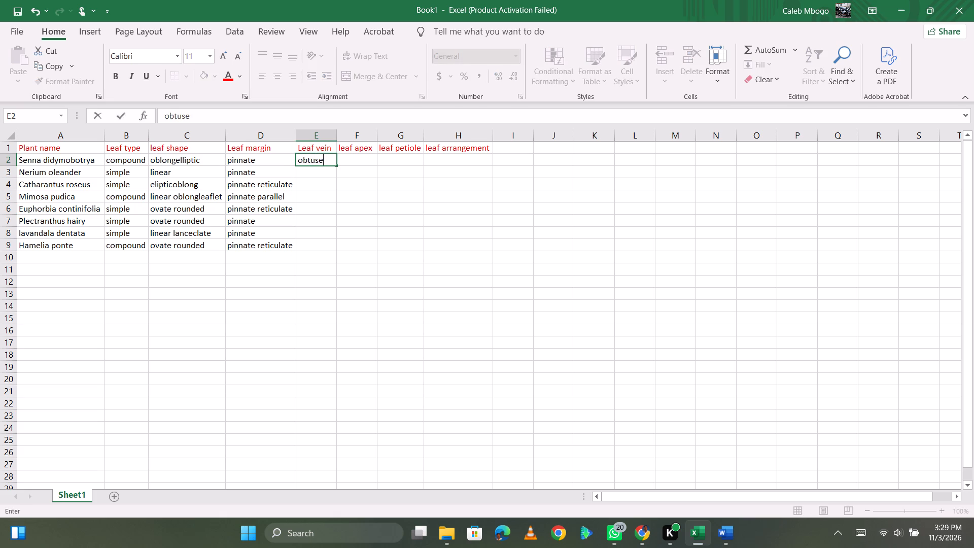
pyautogui.press('m')
pyautogui.press('BackSpace')
pyautogui.press('space')
pyautogui.write('muc')
pyautogui.write('ronate')
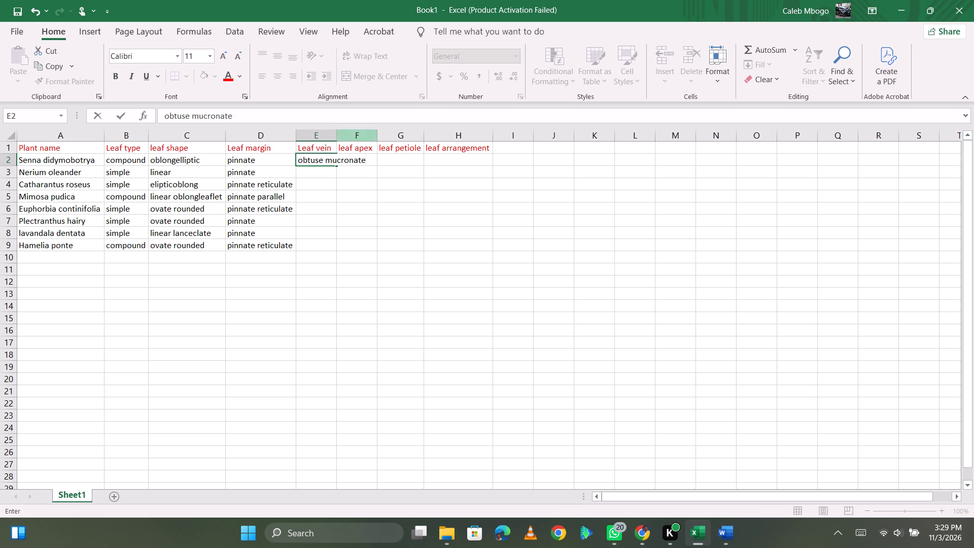
# Auto-fit the width of the Leaf vein column (E) to its longest entry.
pyautogui.click(323, 138)
pyautogui.doubleClick(335, 134)
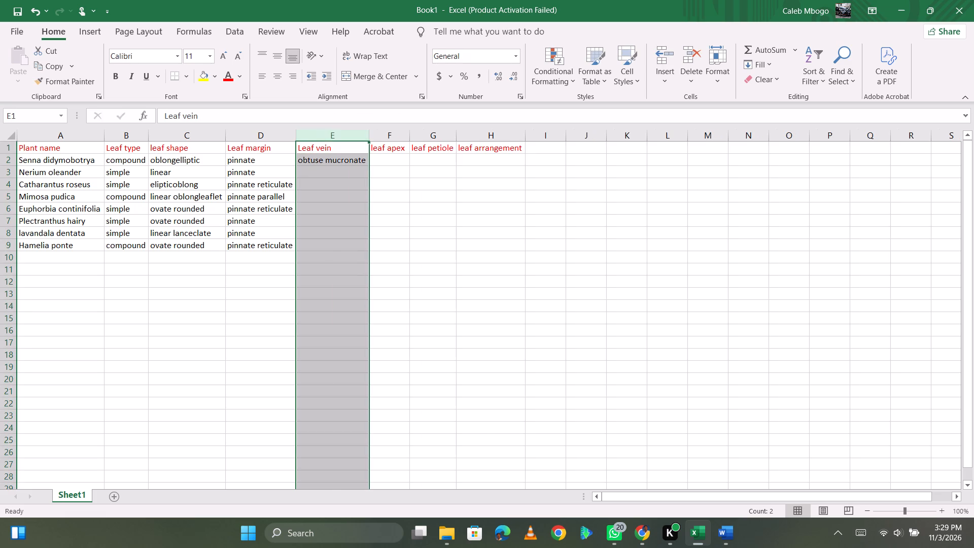
# Enter the leaf veins "acute" for Nerium oleander in cell E3 and "obtuse mucronate" for Catharantus roseus in cell E4.
pyautogui.click(319, 173)
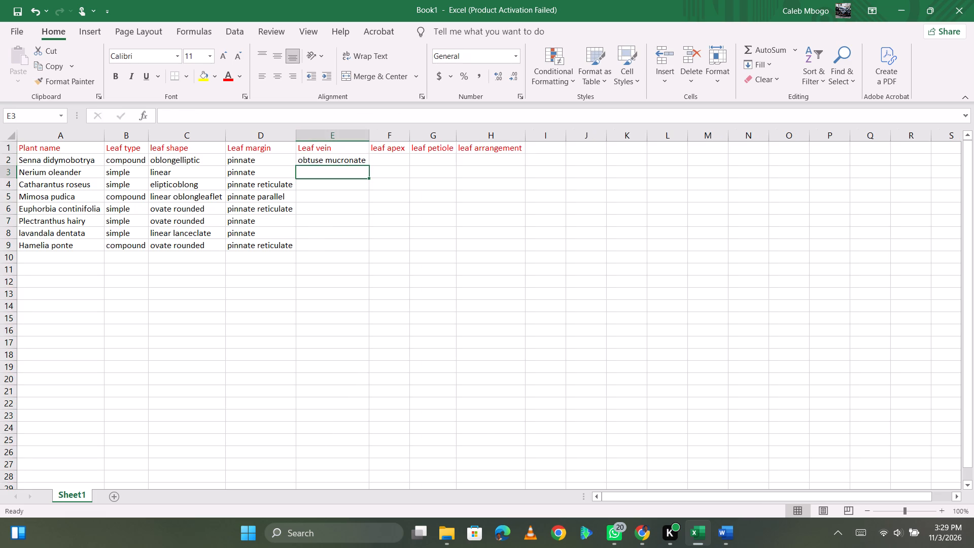
pyautogui.write('acute')
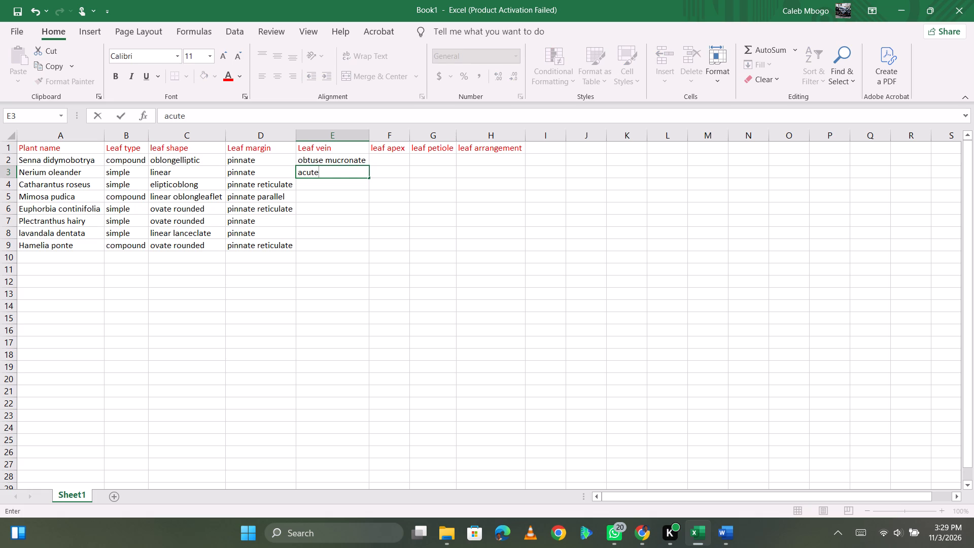
pyautogui.click(309, 187)
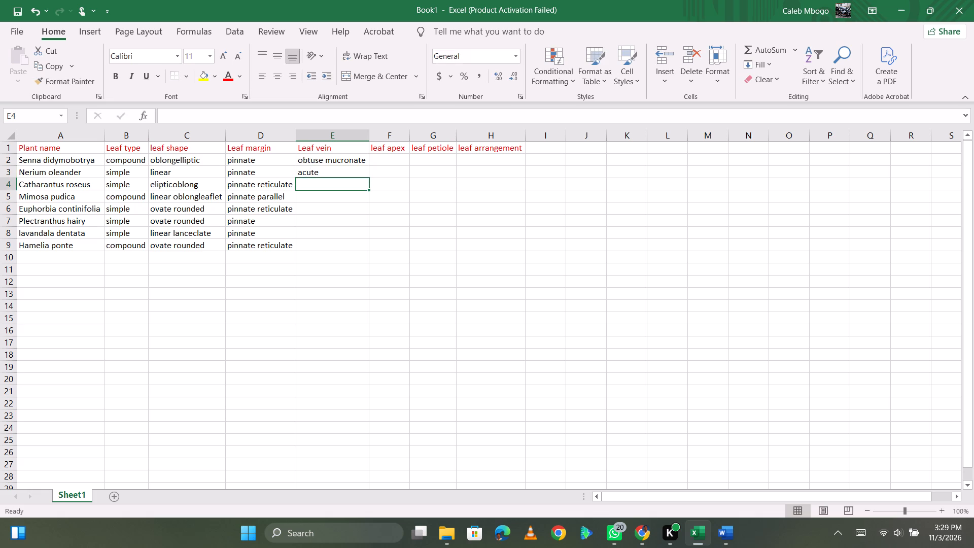
pyautogui.write('obt')
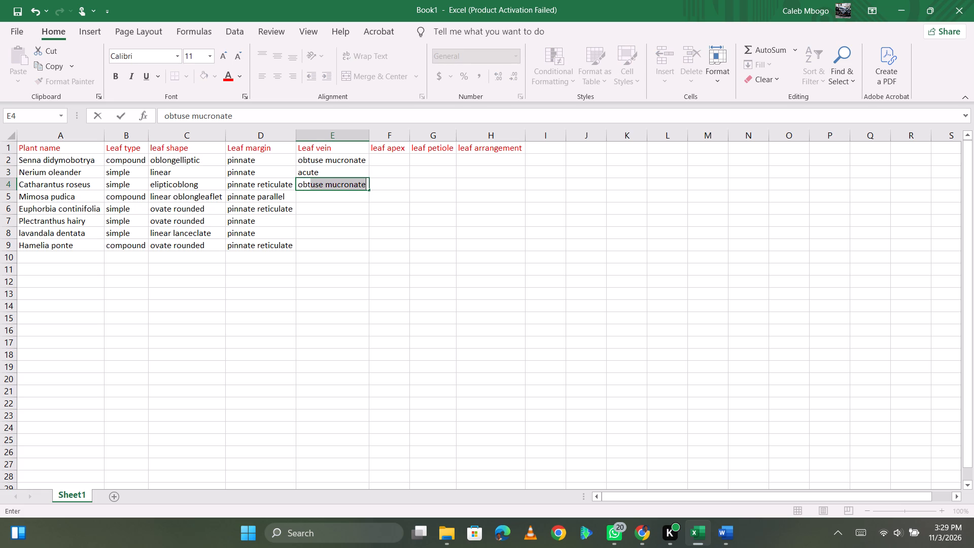
# Enter "acute mucronate" as the leaf vein for Mimosa pudica in cell E5.
pyautogui.click(309, 197)
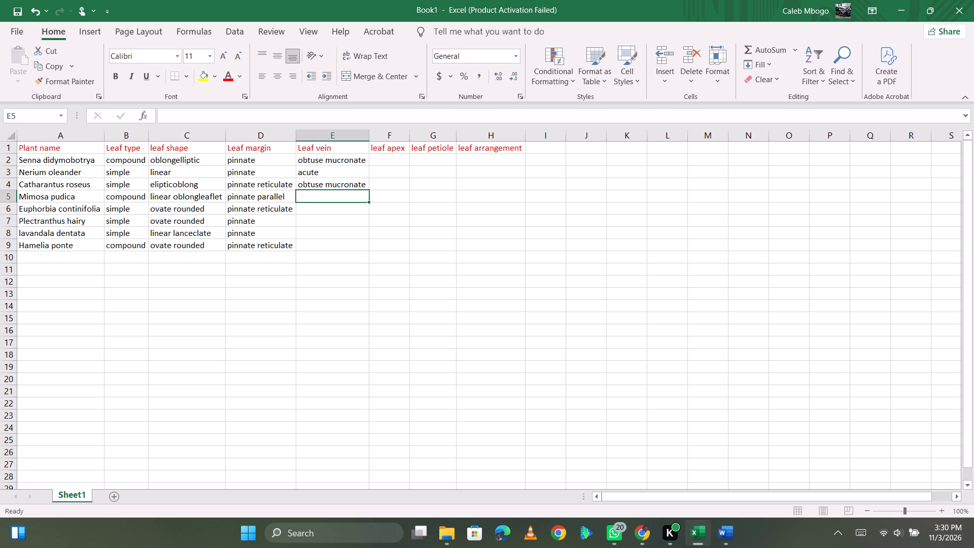
pyautogui.press('a')
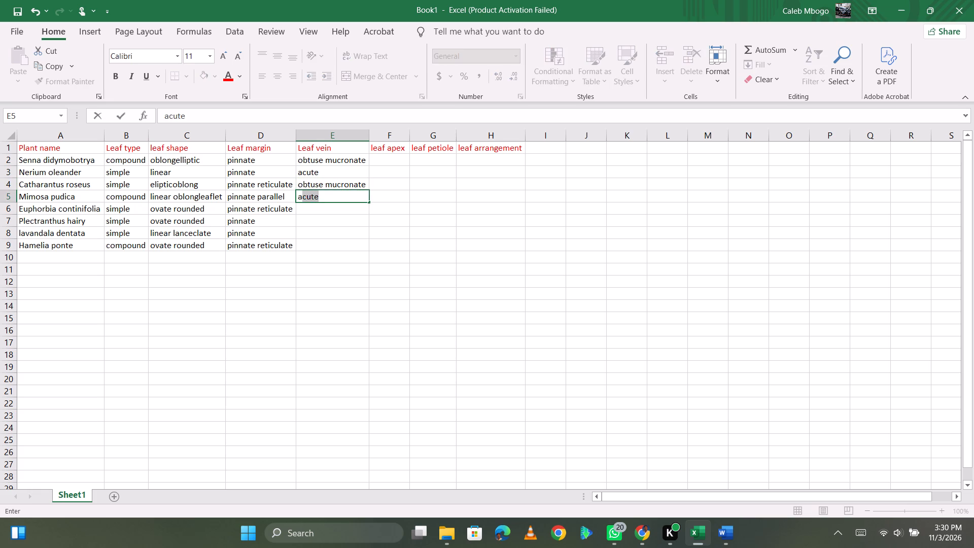
pyautogui.press('space')
pyautogui.press('BackSpace')
pyautogui.press('c')
pyautogui.write('ute')
pyautogui.press('space')
pyautogui.write('mucronate')
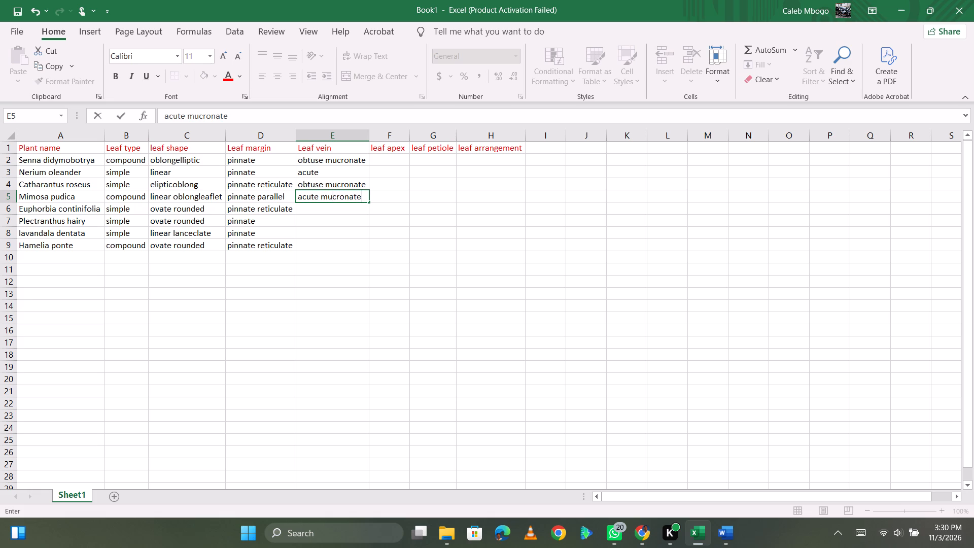
# Enter just "obtuse" as the leaf vein for Euphorbia continifolia in cell E6, removing the auto-completed "mucronate".
pyautogui.click(312, 209)
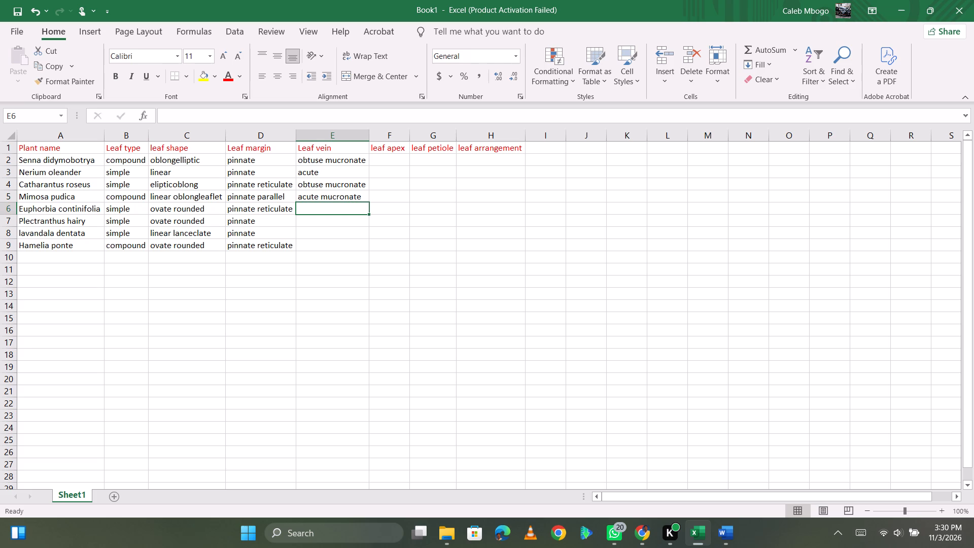
pyautogui.press('o')
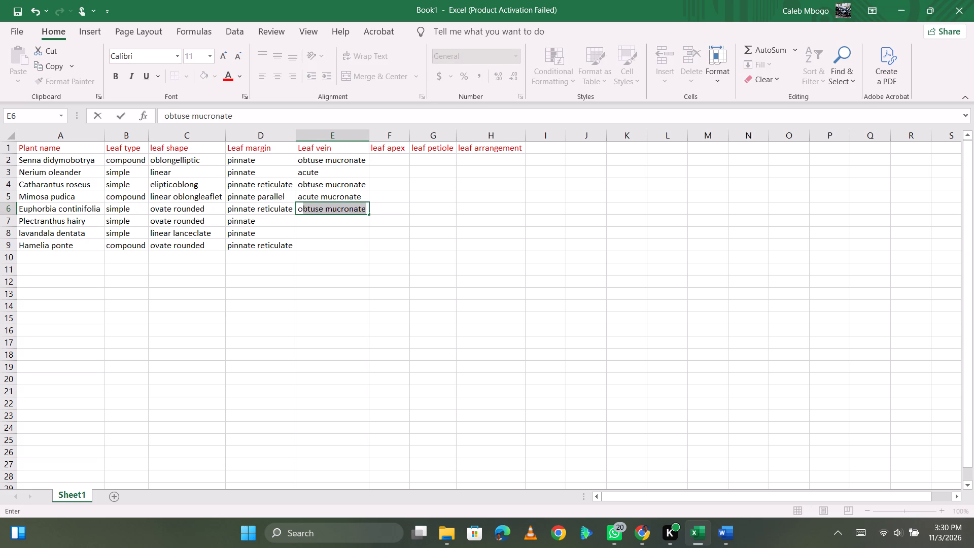
pyautogui.click(342, 207)
pyautogui.click(366, 211)
pyautogui.press('BackSpace')
pyautogui.press('BackSpace')
pyautogui.press('BackSpace')
pyautogui.press('BackSpace')
pyautogui.press('BackSpace')
pyautogui.press('BackSpace')
pyautogui.press('BackSpace')
pyautogui.press('BackSpace')
pyautogui.press('BackSpace')
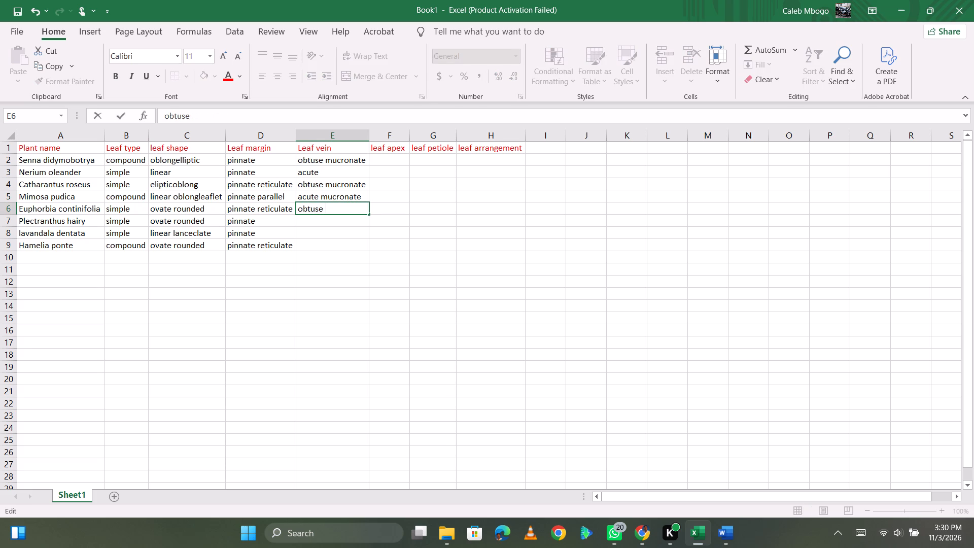
pyautogui.click(331, 221)
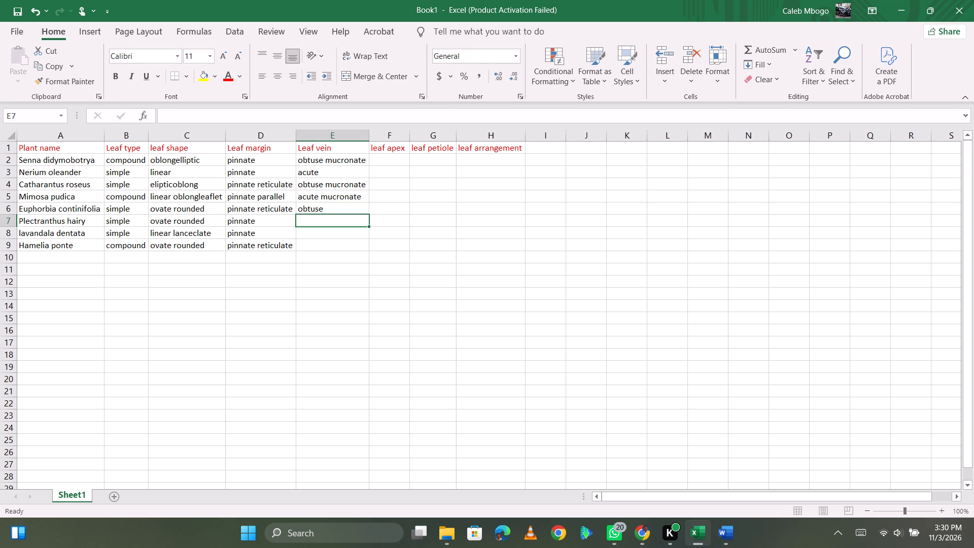
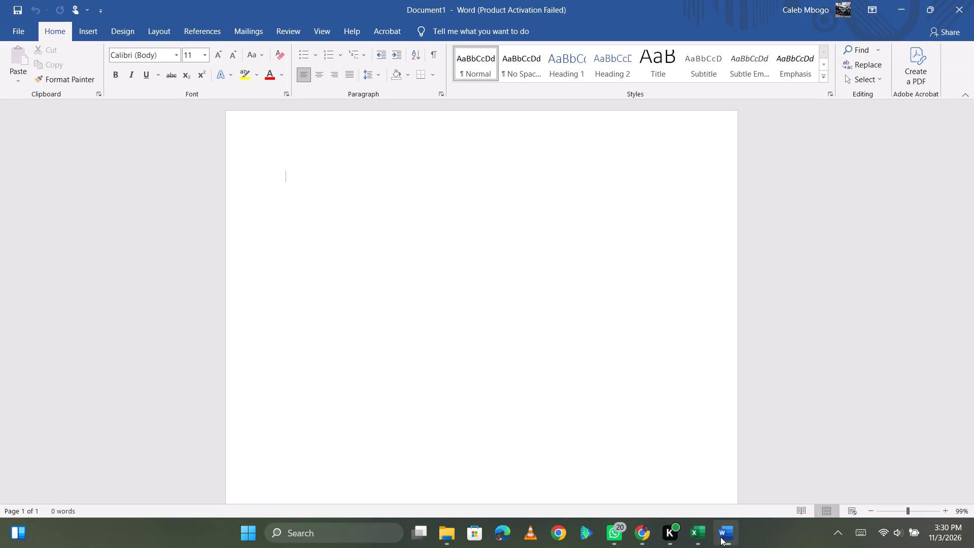
# Switch to the Excel workbook and enter "obtuse" as the leaf vein for Plectranthus hairy, lavandala dentata and Hamelia ponte in cells E7 to E9.
pyautogui.click(702, 537)
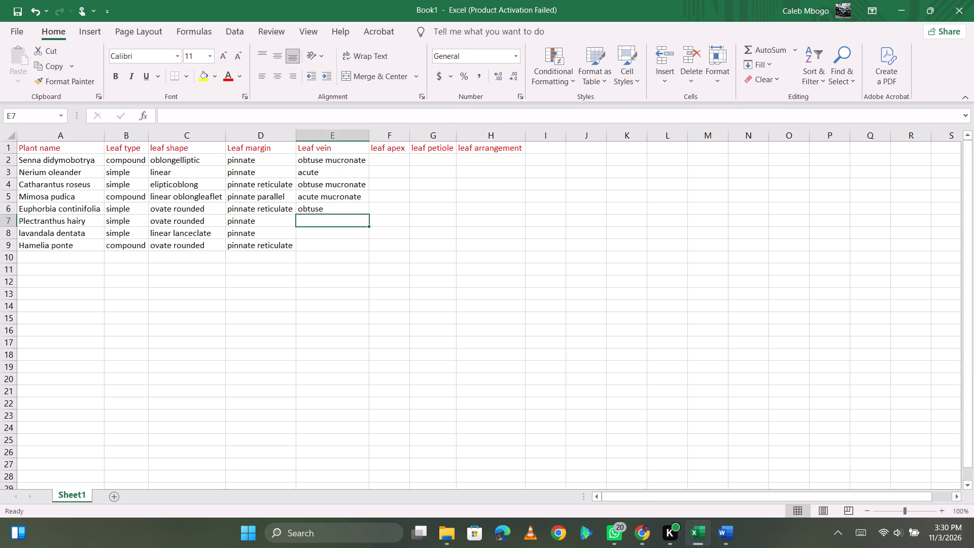
pyautogui.click(313, 218)
pyautogui.scroll(1, 313, 218)
pyautogui.press('o')
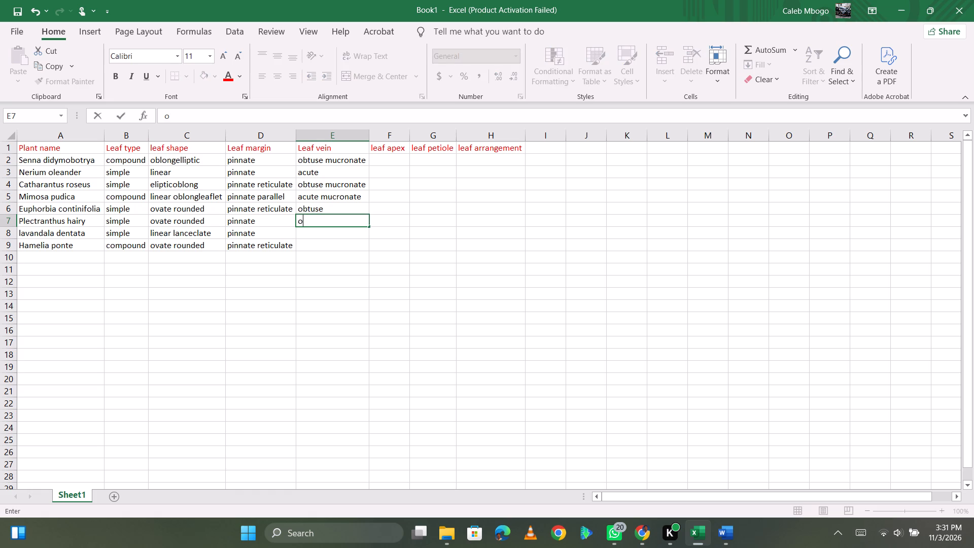
pyautogui.write('btuse')
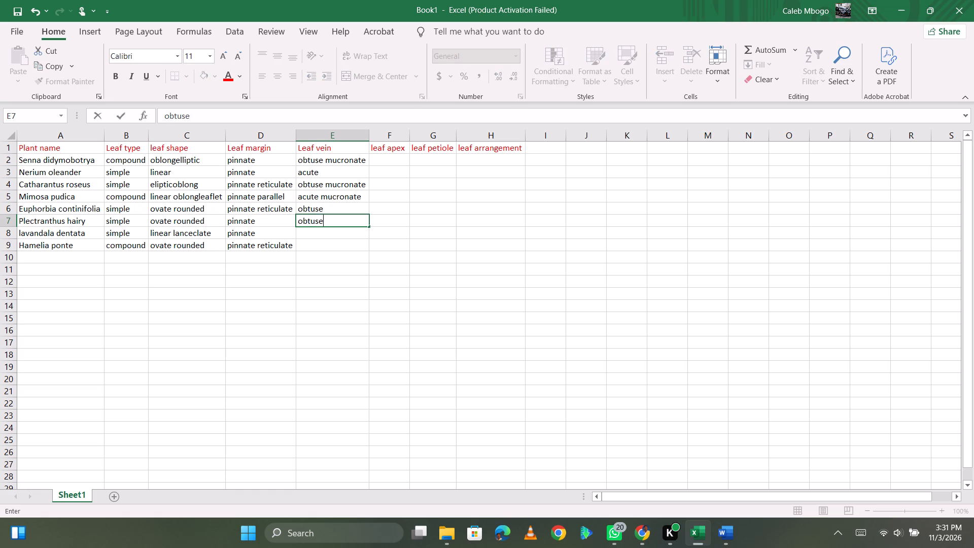
pyautogui.click(324, 235)
pyautogui.write('obtuse')
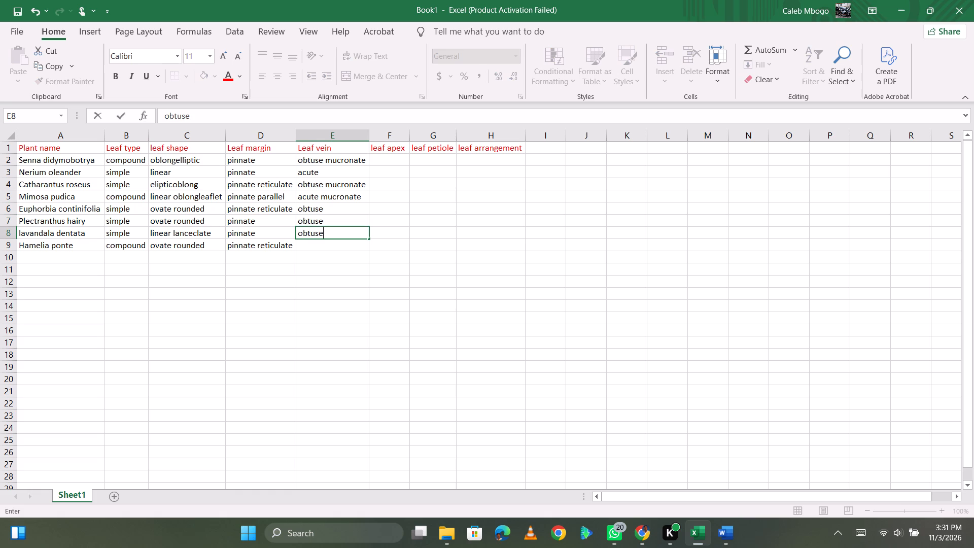
pyautogui.click(330, 243)
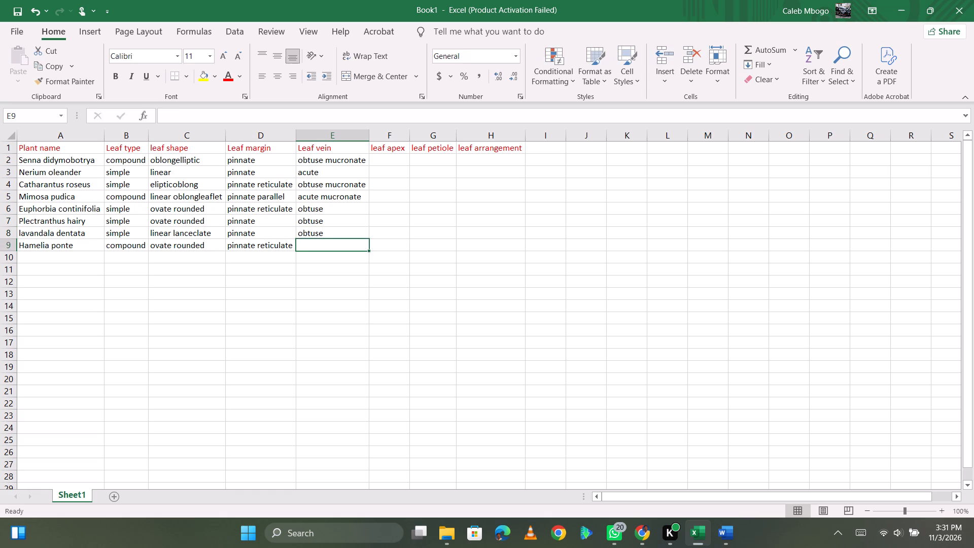
pyautogui.write('obtuse')
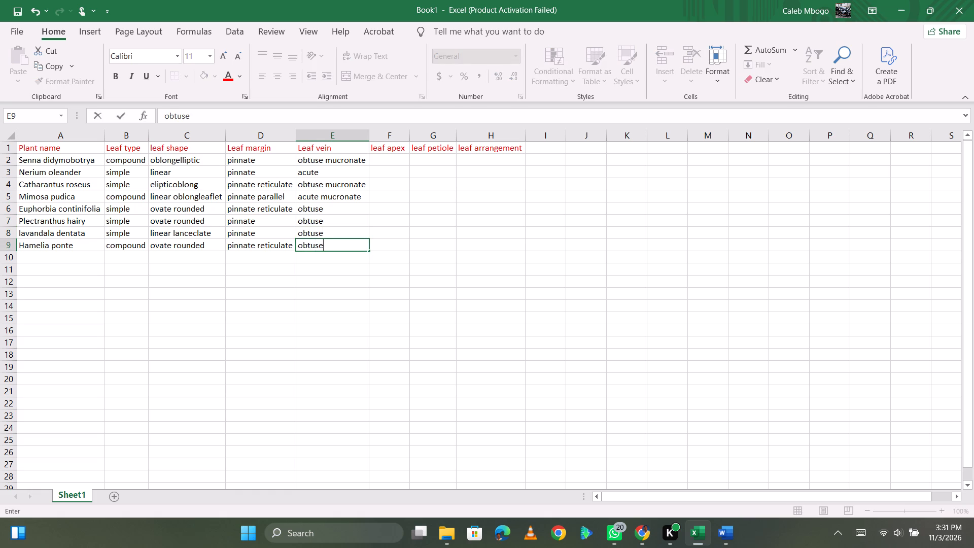
pyautogui.click(389, 160)
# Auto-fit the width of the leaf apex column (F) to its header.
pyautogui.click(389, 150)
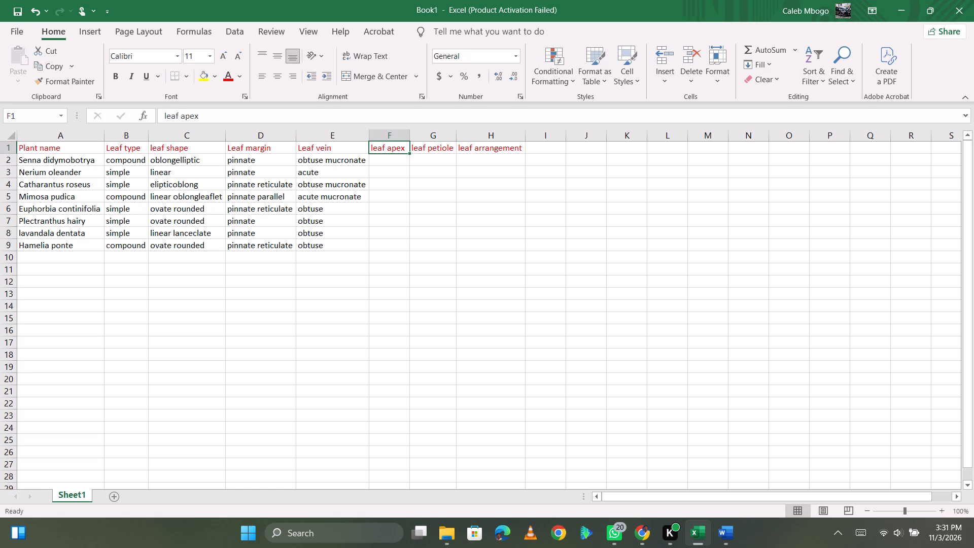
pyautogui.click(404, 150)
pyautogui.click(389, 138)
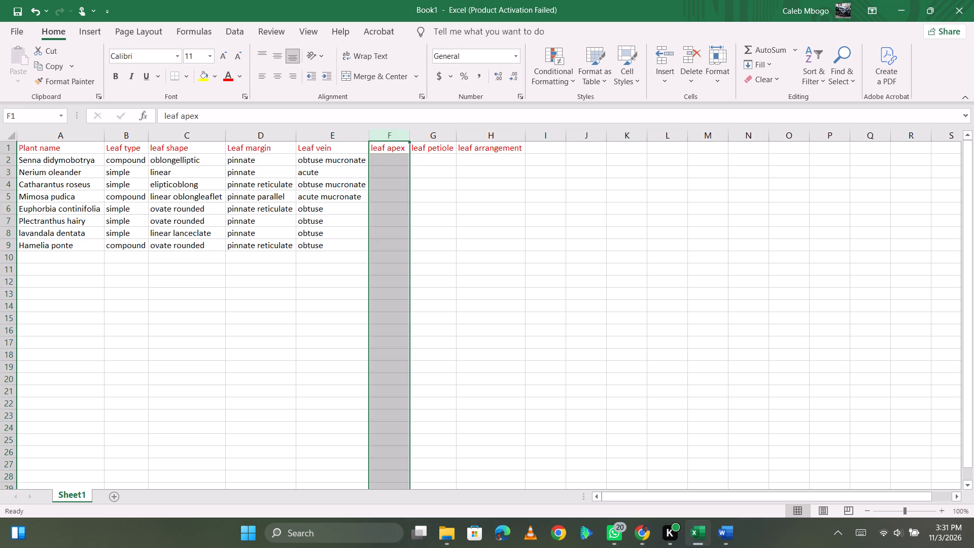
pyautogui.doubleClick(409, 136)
# Enter "present langrachis" as the leaf apex for Senna didymobotrya in cell F2.
pyautogui.click(381, 160)
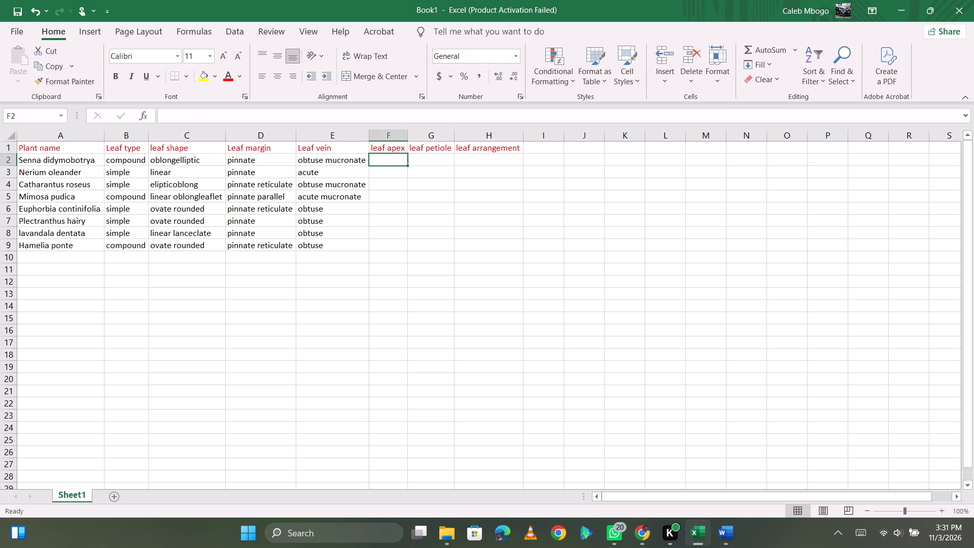
pyautogui.press('p')
pyautogui.write('rese')
pyautogui.write('nt')
pyautogui.press('space')
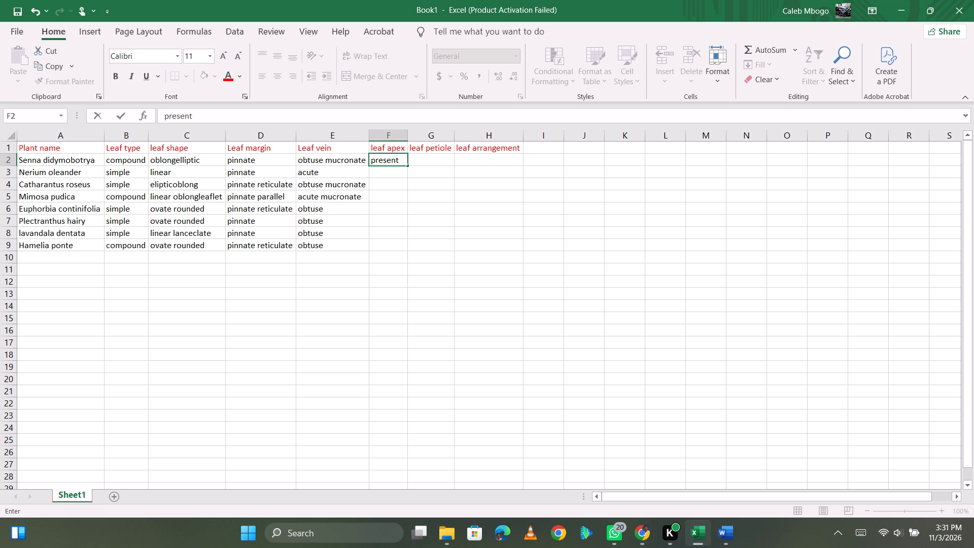
pyautogui.write('la')
pyautogui.write('ng')
pyautogui.write('rachis')
# Auto-fit the width of the leaf apex column (F) to its longest entry.
pyautogui.click(382, 137)
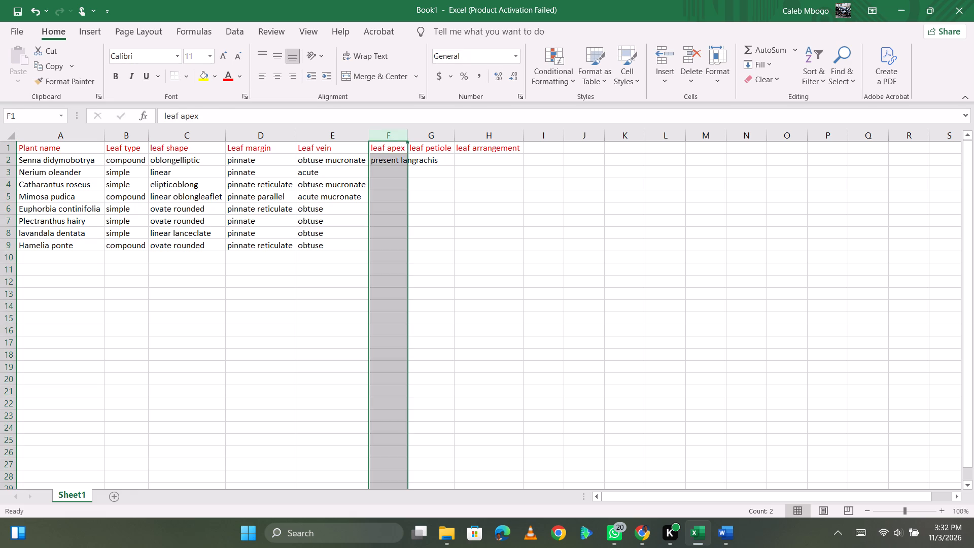
pyautogui.doubleClick(409, 136)
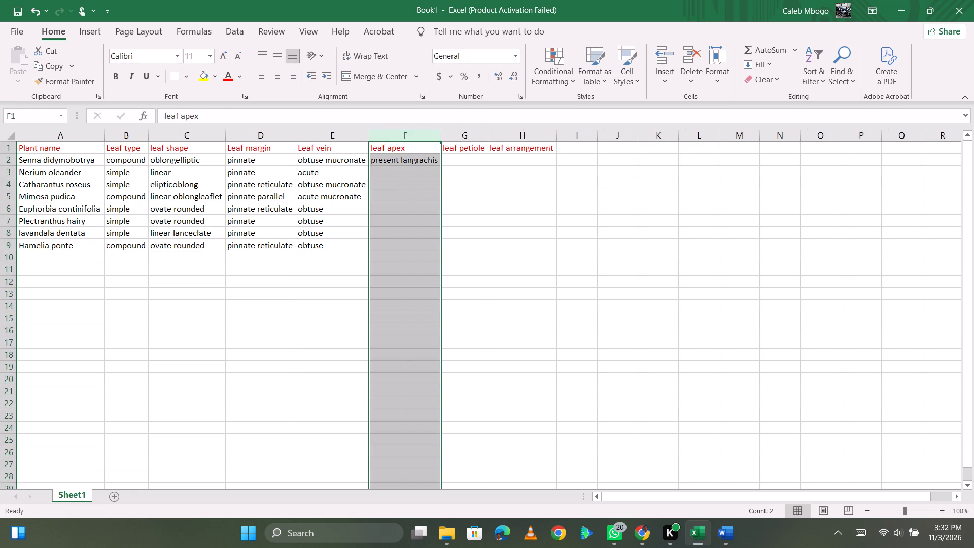
# Enter "short" as the leaf apex for Nerium oleander in cell F3 and Catharantus roseus in cell F4.
pyautogui.click(389, 174)
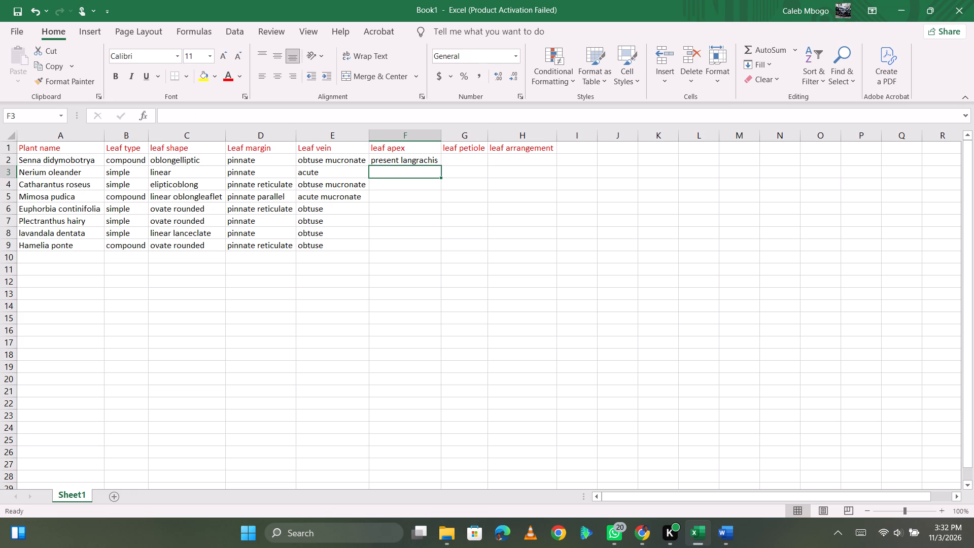
pyautogui.press('s')
pyautogui.write('hort')
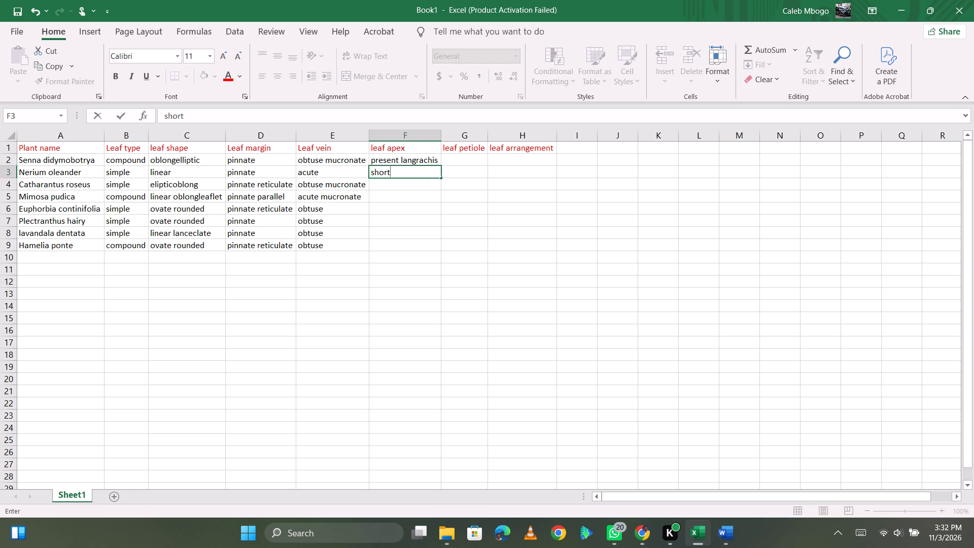
pyautogui.moveTo(393, 175); pyautogui.dragTo(390, 168)
pyautogui.moveTo(390, 168); pyautogui.dragTo(366, 177)
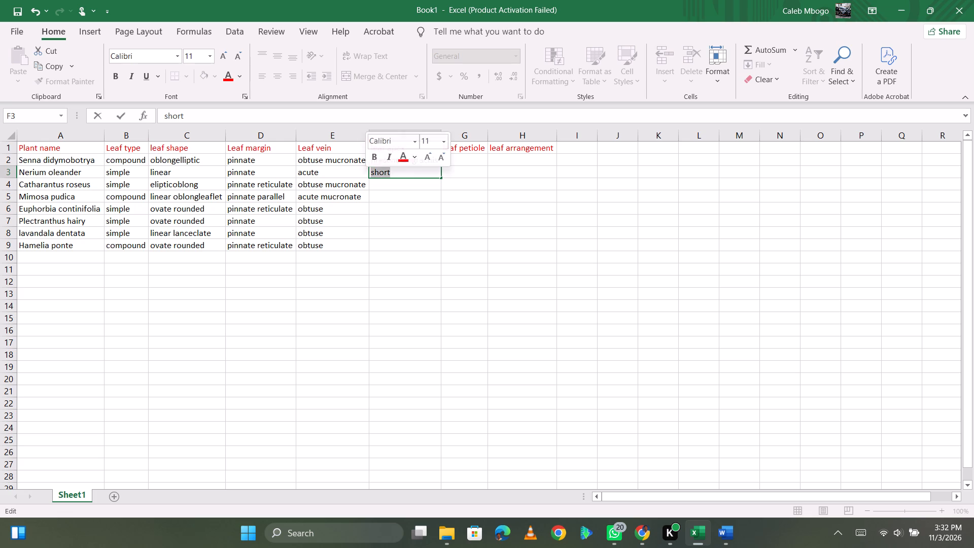
pyautogui.click(378, 181)
pyautogui.press('s')
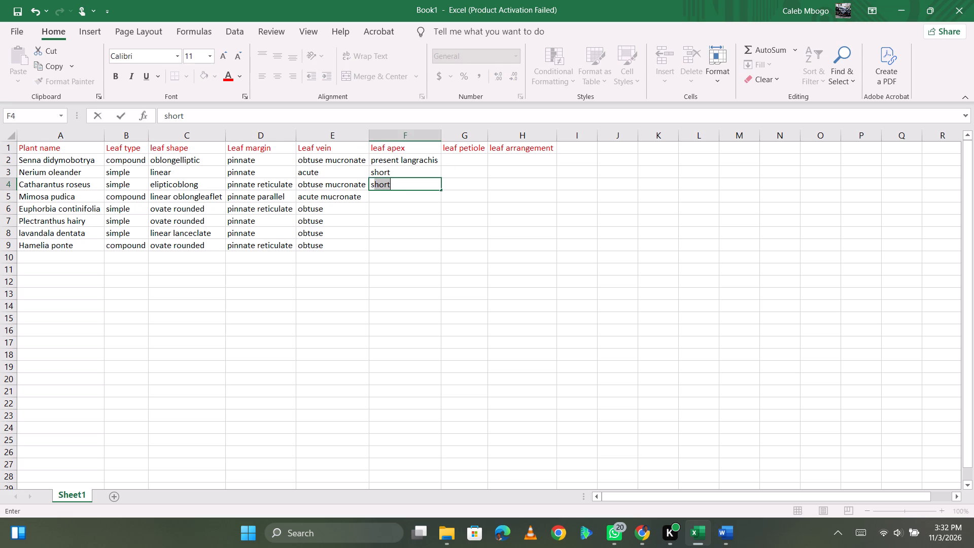
# Enter "long" as the leaf apex for Mimosa pudica in cell F5 and Euphorbia continifolia in cell F6.
pyautogui.click(382, 201)
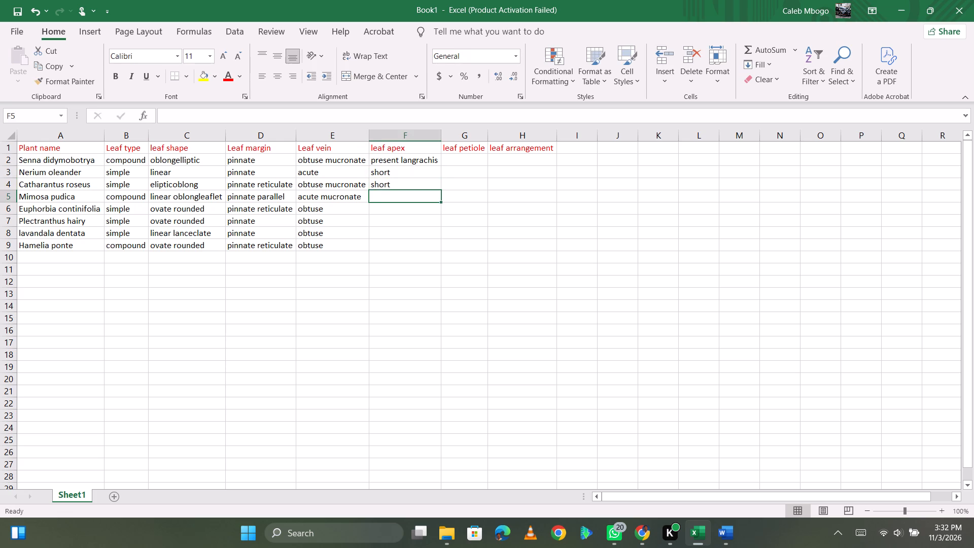
pyautogui.write('lo')
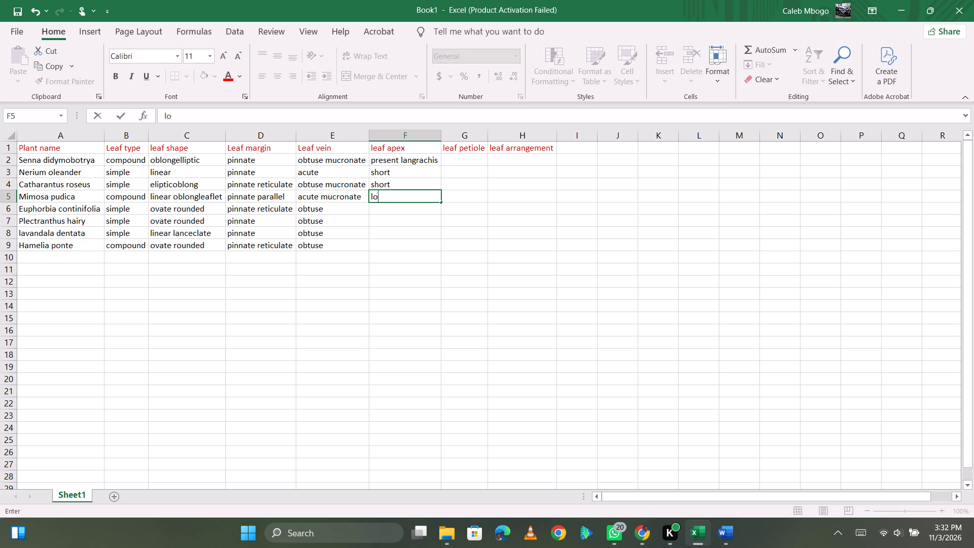
pyautogui.write('ng')
pyautogui.click(376, 207)
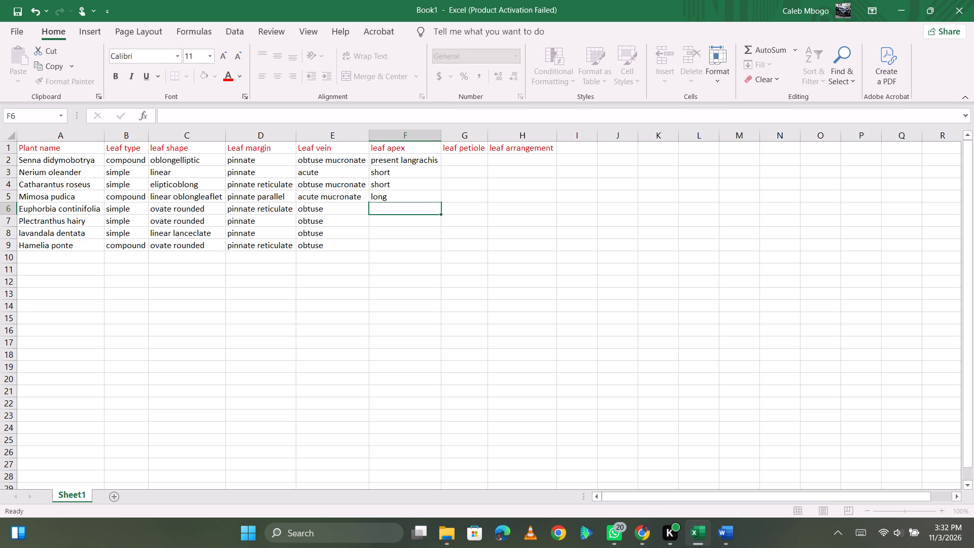
pyautogui.rightClick(376, 207)
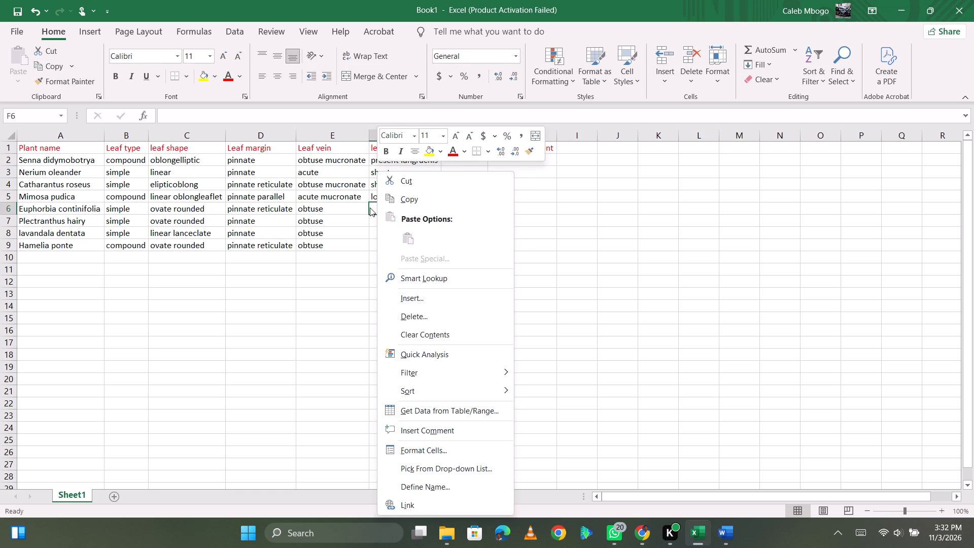
pyautogui.click(370, 208)
pyautogui.press('s')
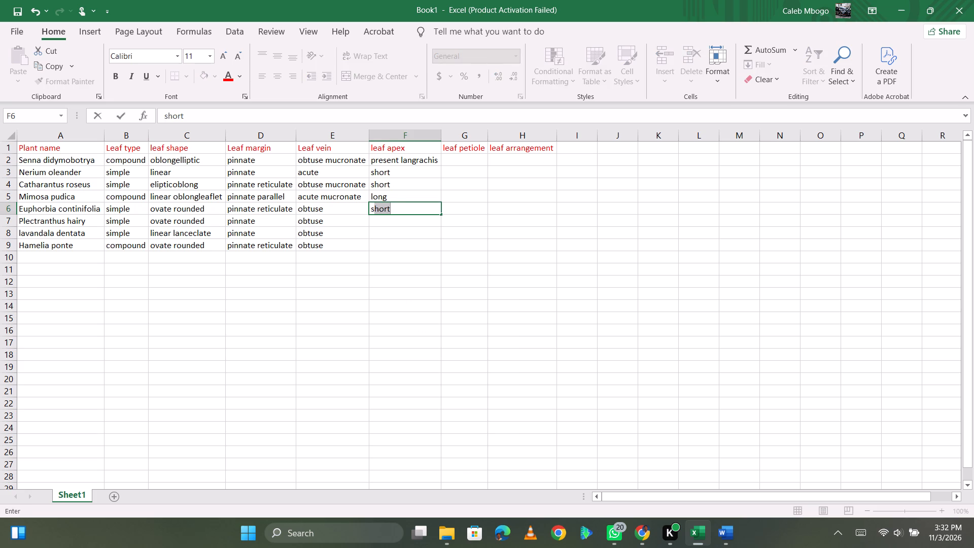
pyautogui.press('BackSpace')
pyautogui.press('BackSpace')
pyautogui.write('long')
# Enter just "present" as the leaf apex for Plectranthus hairy in cell F7, removing the auto-completed "langrachis".
pyautogui.click(385, 218)
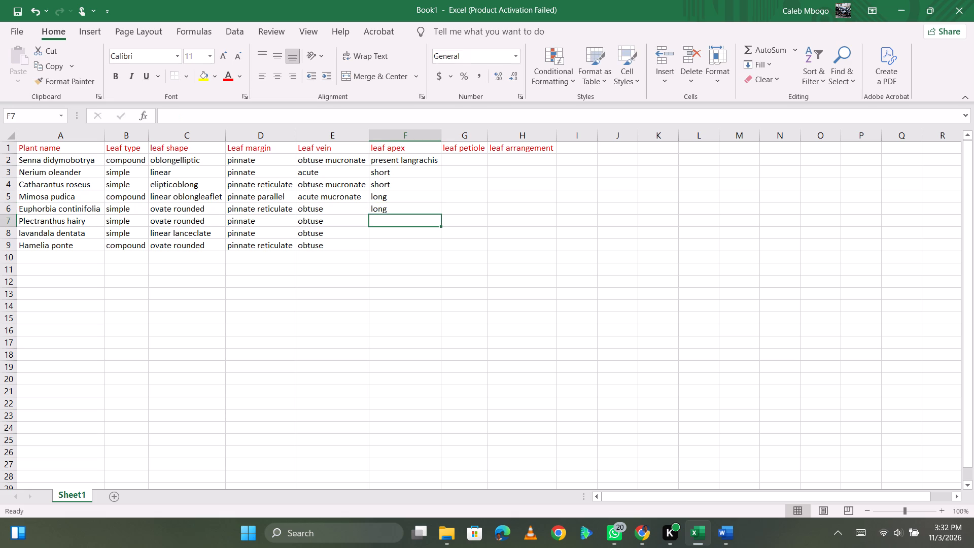
pyautogui.press('p')
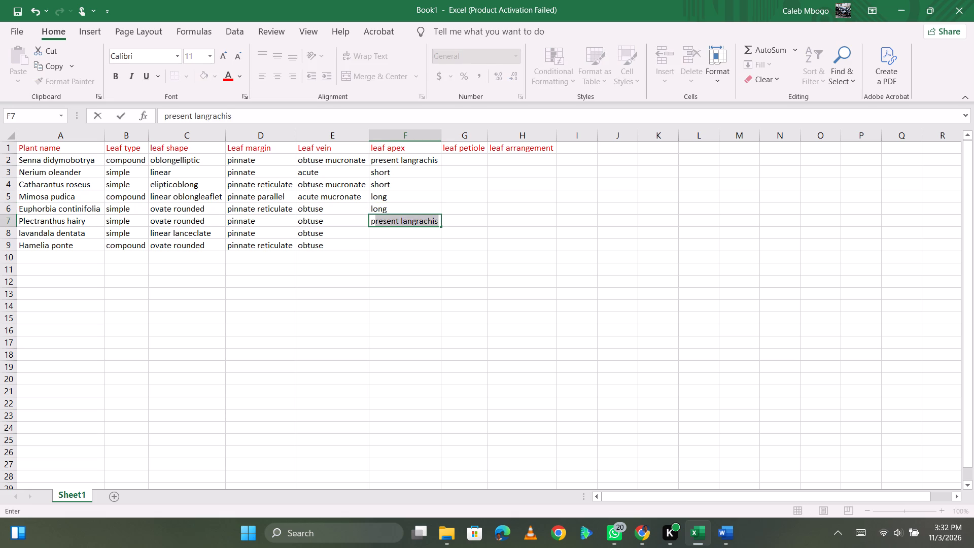
pyautogui.click(421, 219)
pyautogui.click(437, 220)
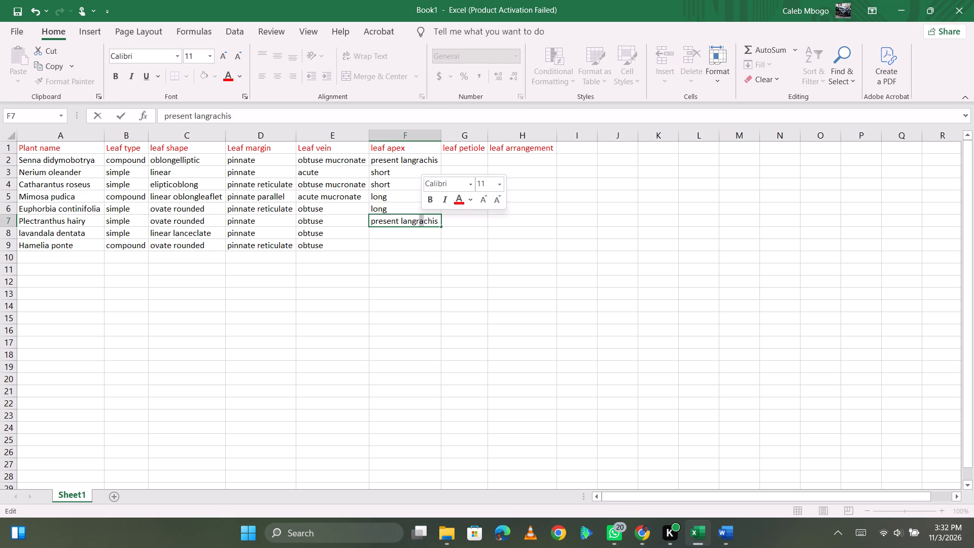
pyautogui.press('BackSpace')
pyautogui.press('BackSpace')
pyautogui.press('BackSpace')
pyautogui.press('BackSpace')
pyautogui.press('BackSpace')
pyautogui.press('BackSpace')
pyautogui.press('BackSpace')
pyautogui.press('BackSpace')
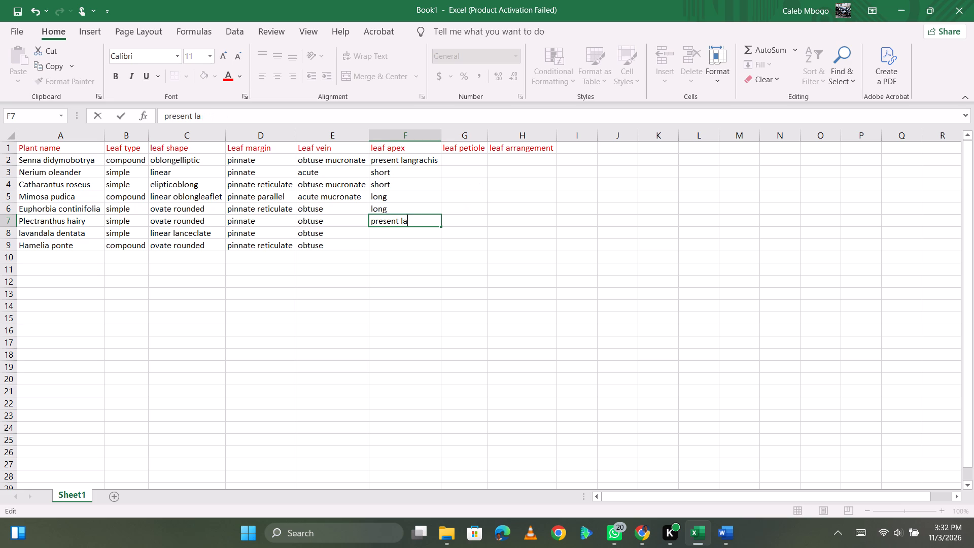
pyautogui.press('BackSpace')
pyautogui.press('BackSpace')
pyautogui.press('BackSpace')
# Enter "sessile" as the leaf apex for lavandala dentata in cell F8 and "present" for Hamelia ponte in cell F9.
pyautogui.click(413, 237)
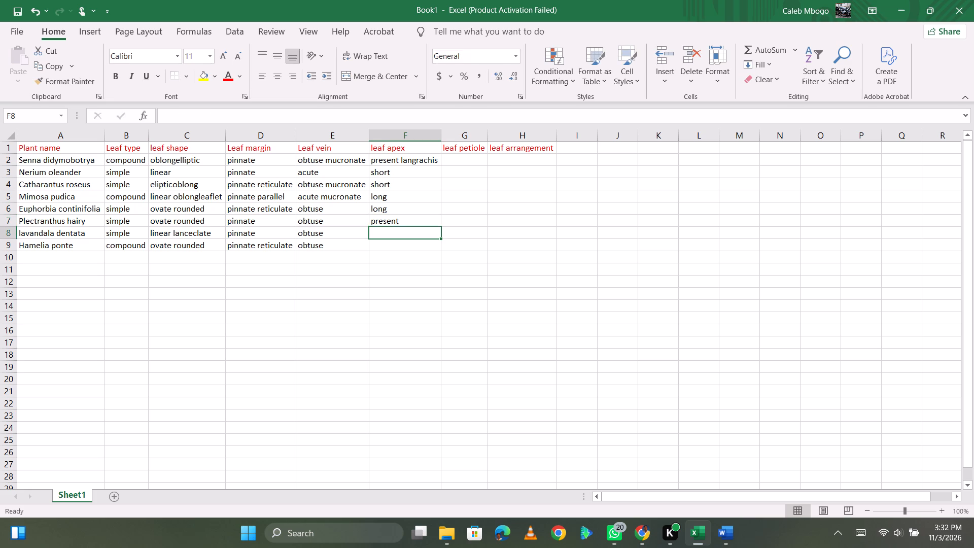
pyautogui.write('se')
pyautogui.write('ss')
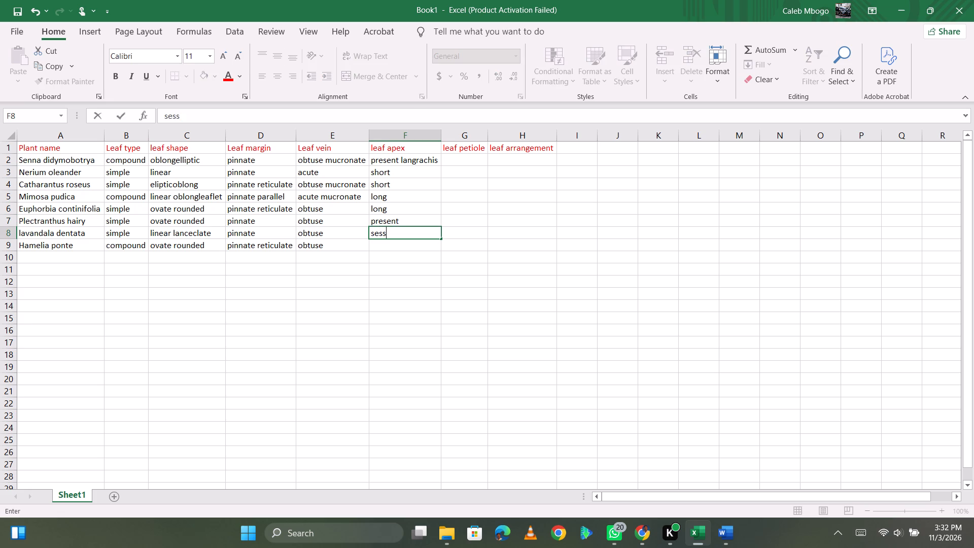
pyautogui.write('ile')
pyautogui.click(394, 249)
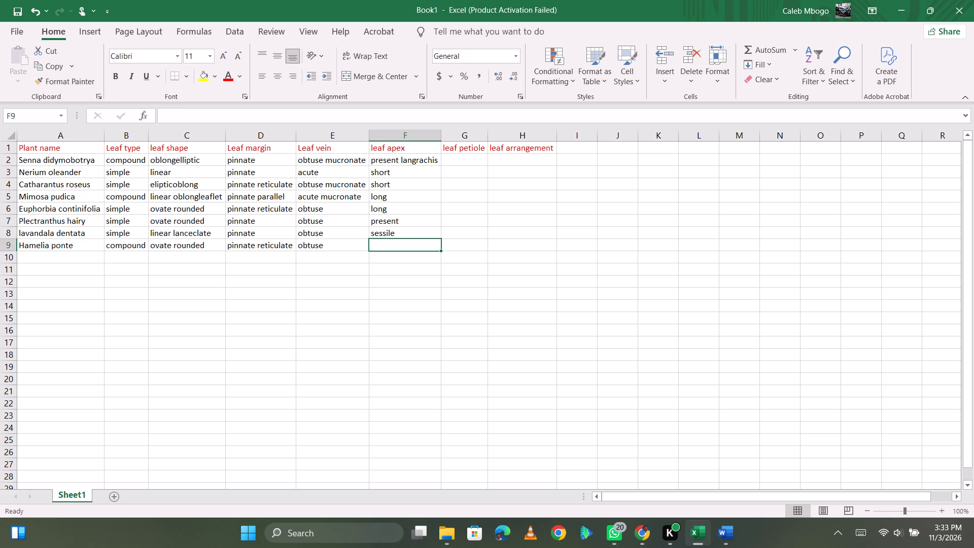
pyautogui.press('p')
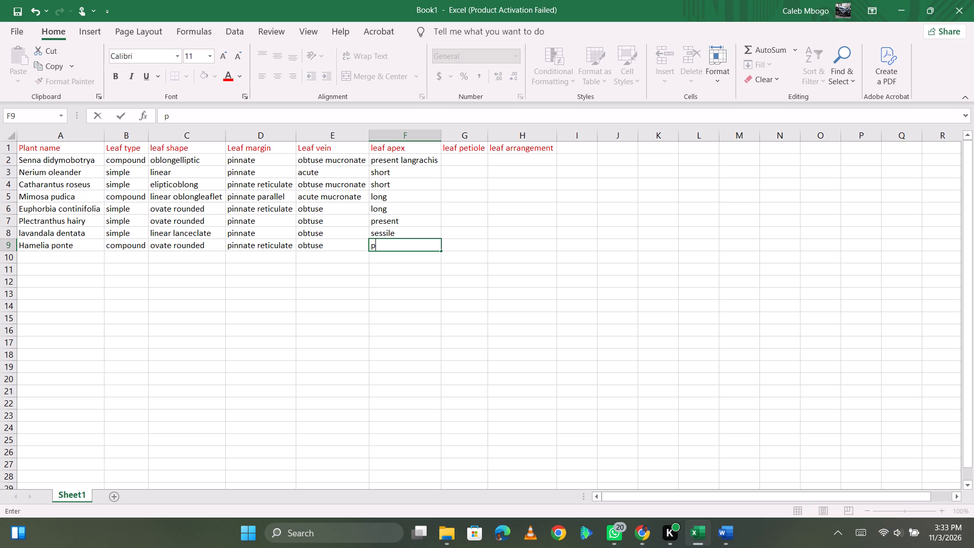
pyautogui.write('resent')
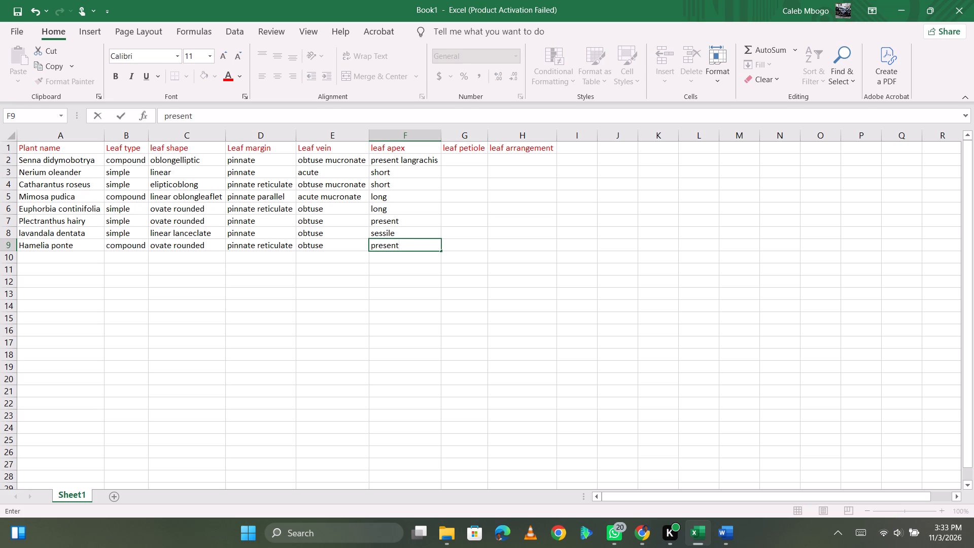
# Enter "entire" as the leaf petiole for Senna didymobotrya in cell G2.
pyautogui.click(463, 162)
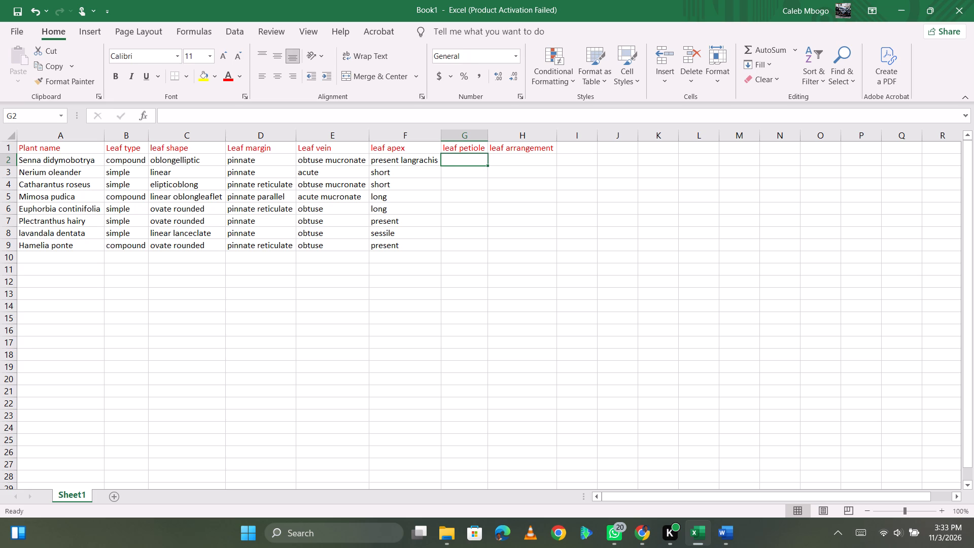
pyautogui.press('e')
pyautogui.write('nt')
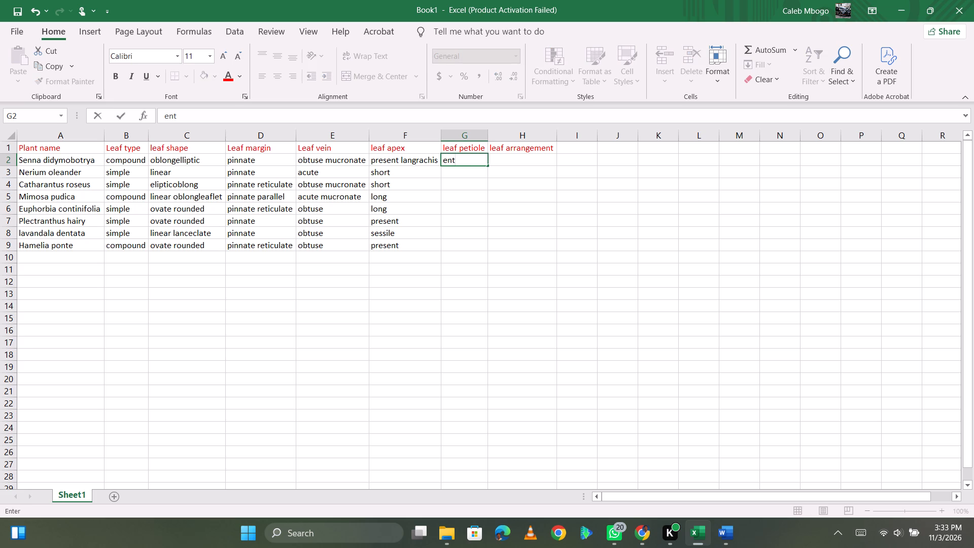
pyautogui.write('ire')
pyautogui.moveTo(464, 162); pyautogui.dragTo(457, 162)
pyautogui.moveTo(457, 162); pyautogui.dragTo(436, 168)
# Fill in "entire" as the leaf petiole for the remaining plants, Nerium oleander to Hamelia ponte, in cells G3 to G9.
pyautogui.click(453, 176)
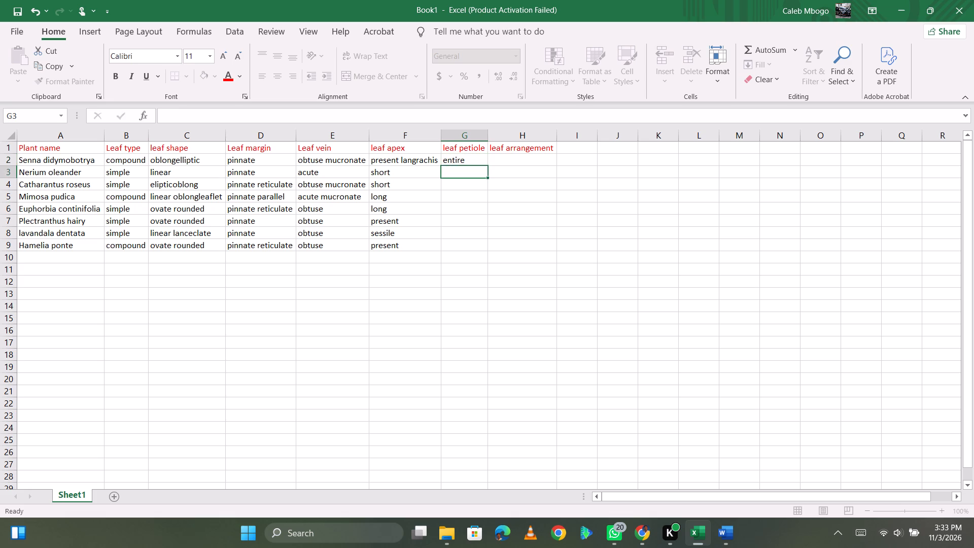
pyautogui.press('e')
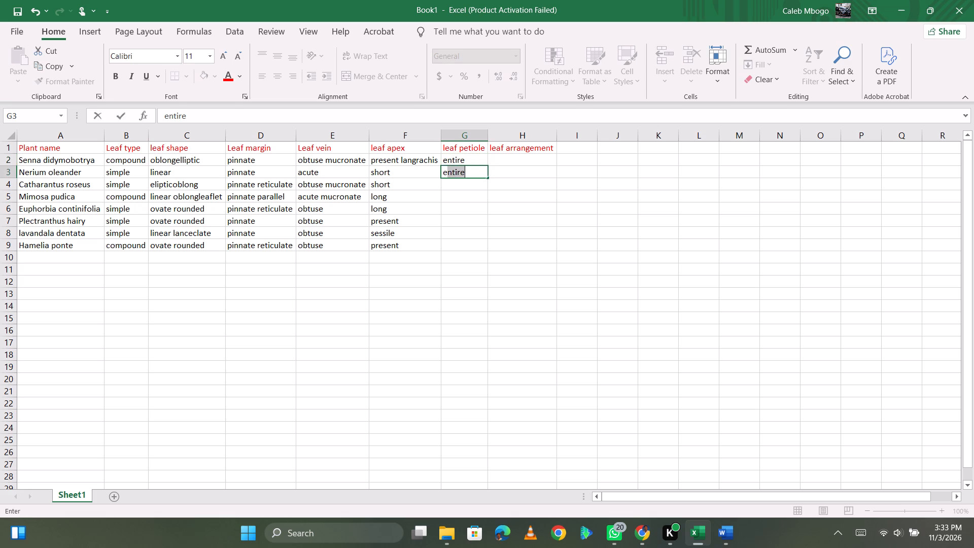
pyautogui.click(454, 187)
pyautogui.press('e')
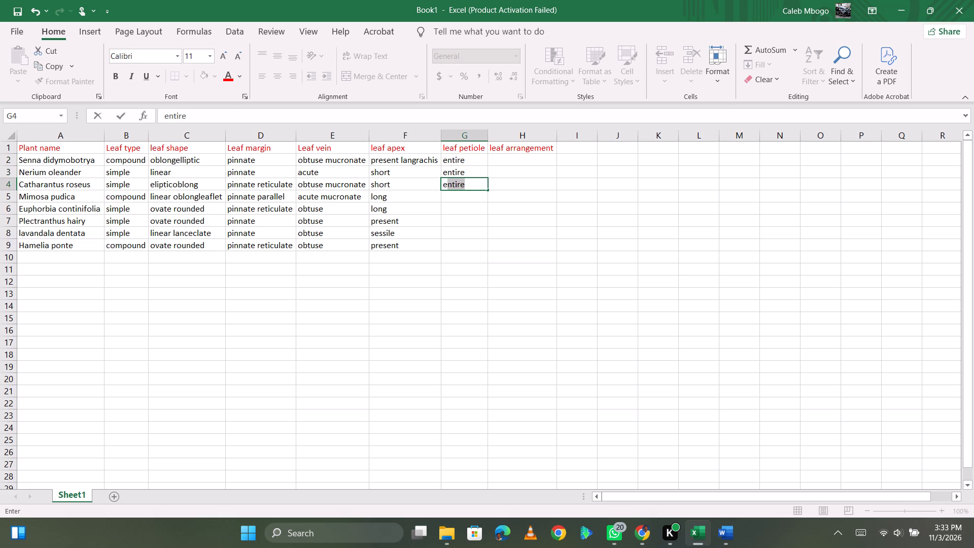
pyautogui.click(449, 197)
pyautogui.press('e')
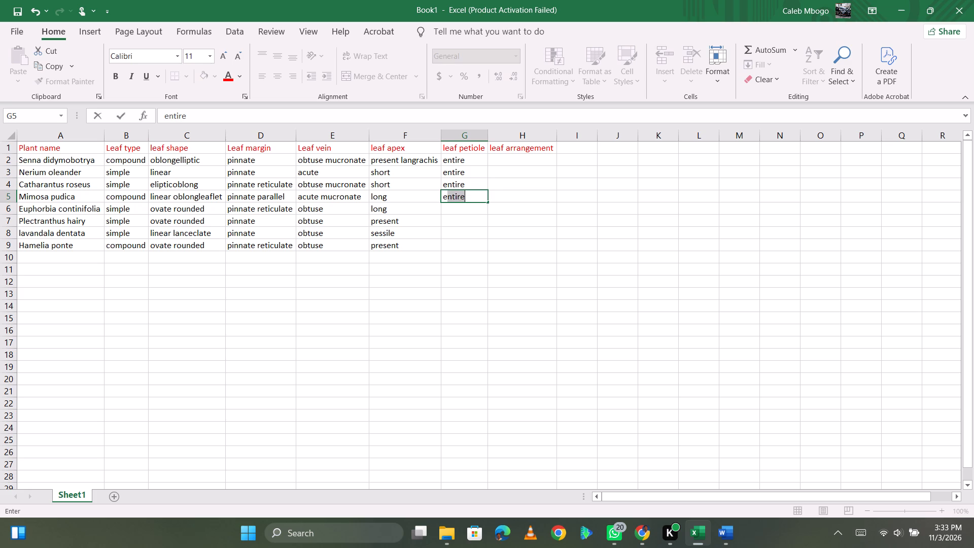
pyautogui.click(467, 205)
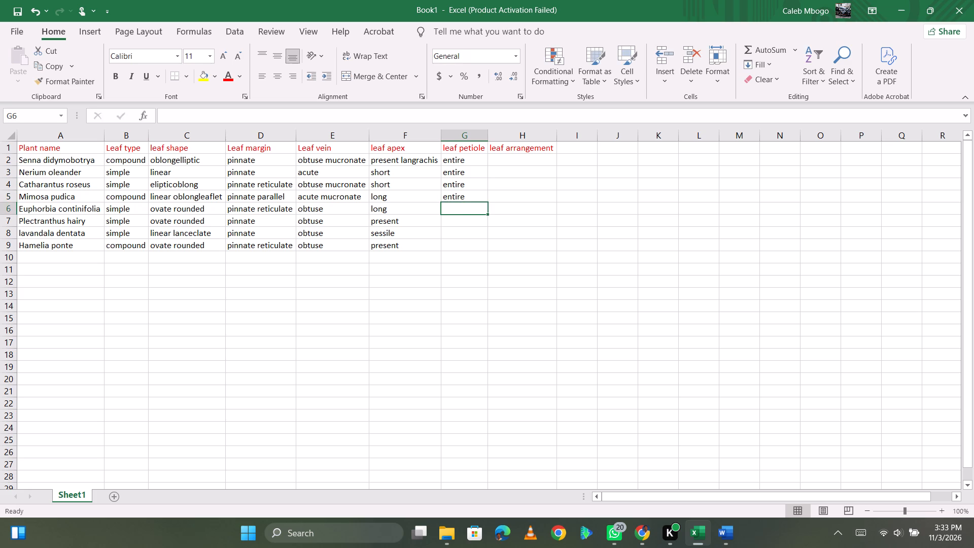
pyautogui.press('e')
pyautogui.click(461, 225)
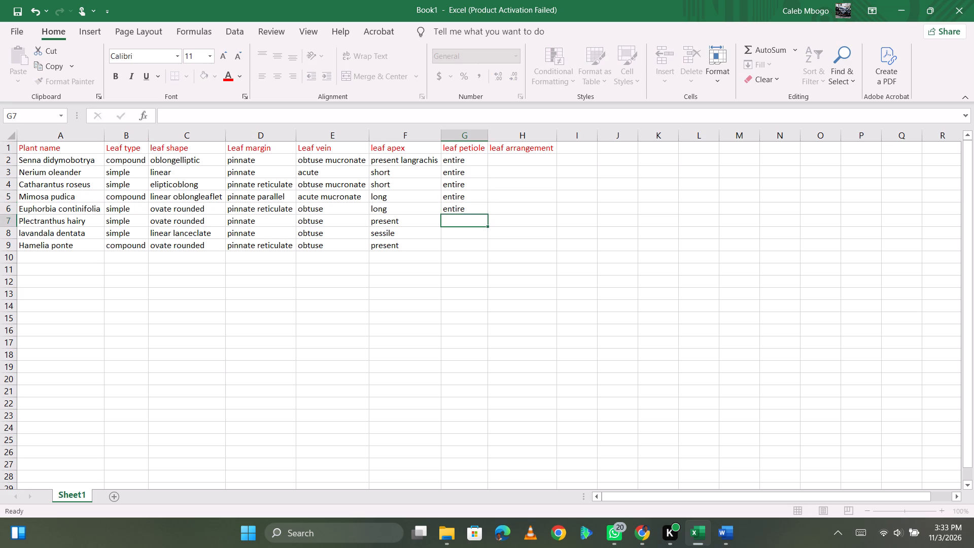
pyautogui.press('e')
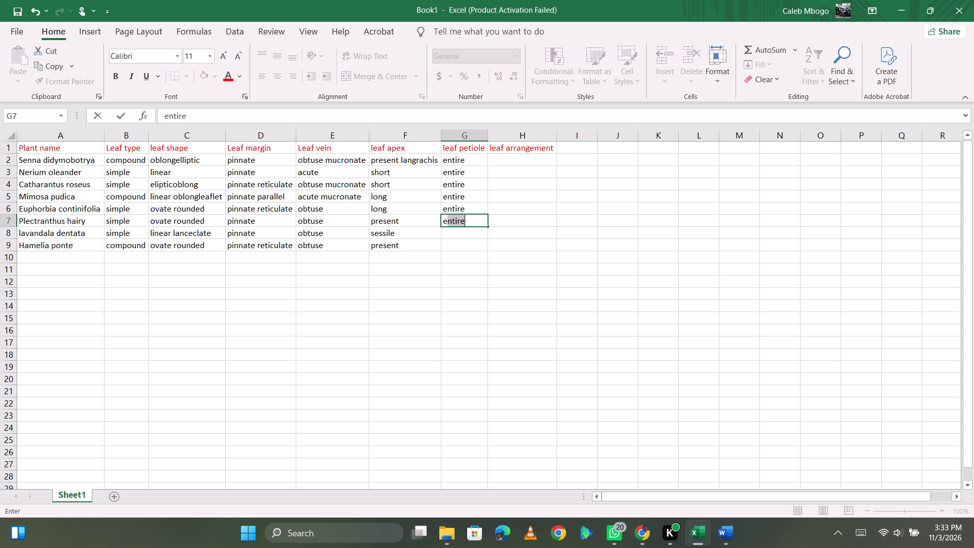
pyautogui.click(454, 235)
pyautogui.press('e')
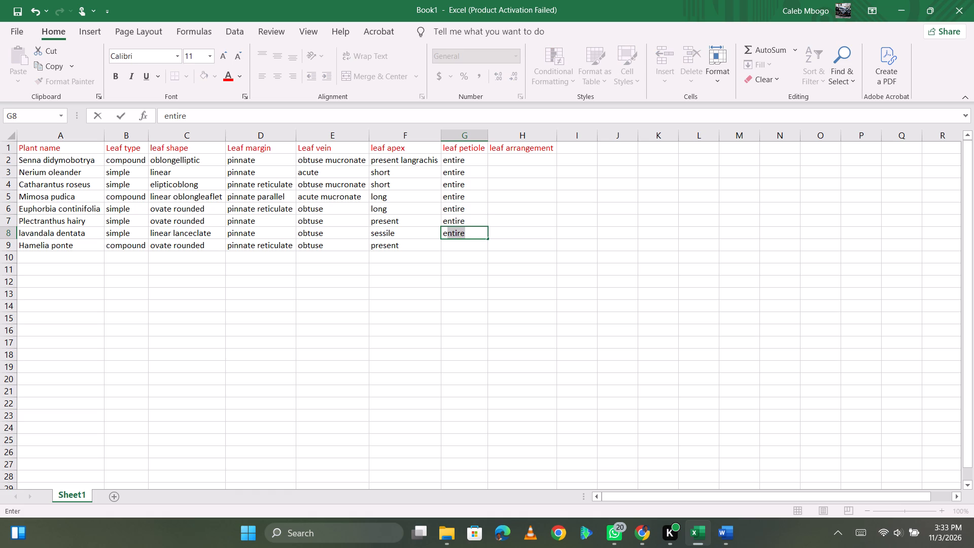
pyautogui.click(451, 243)
pyautogui.press('e')
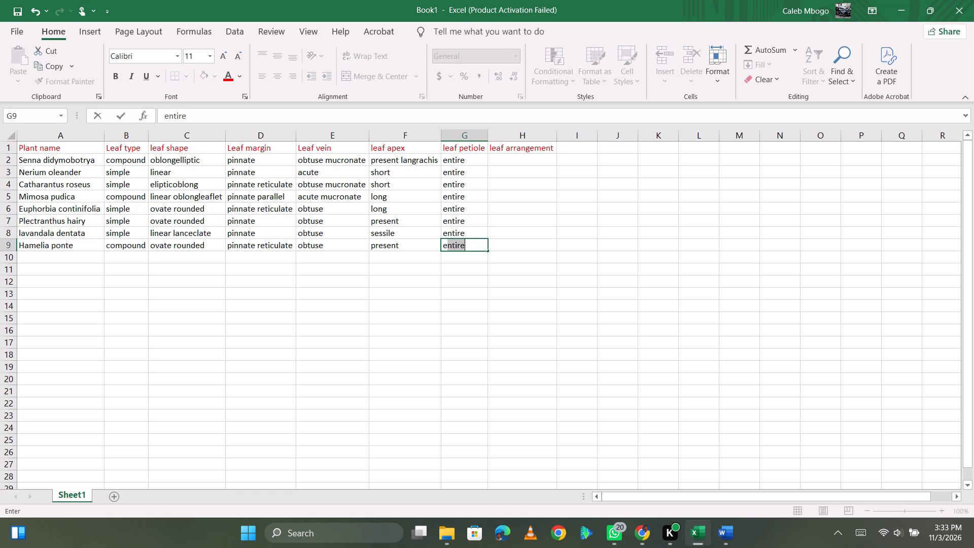
# Enter "alternate" as the leaf arrangement for Senna didymobotrya in cell H2 and "whorled" for Nerium oleander in cell H3.
pyautogui.click(508, 163)
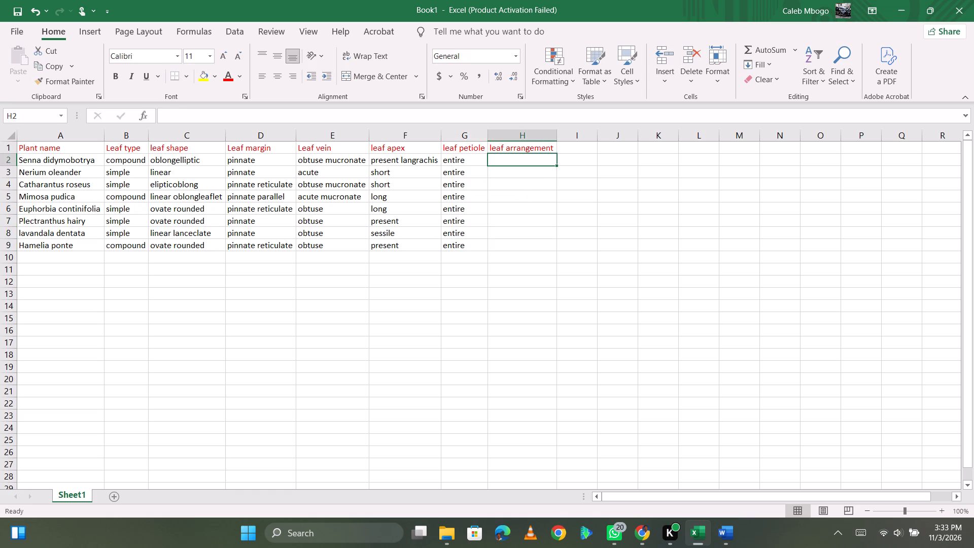
pyautogui.write('altr')
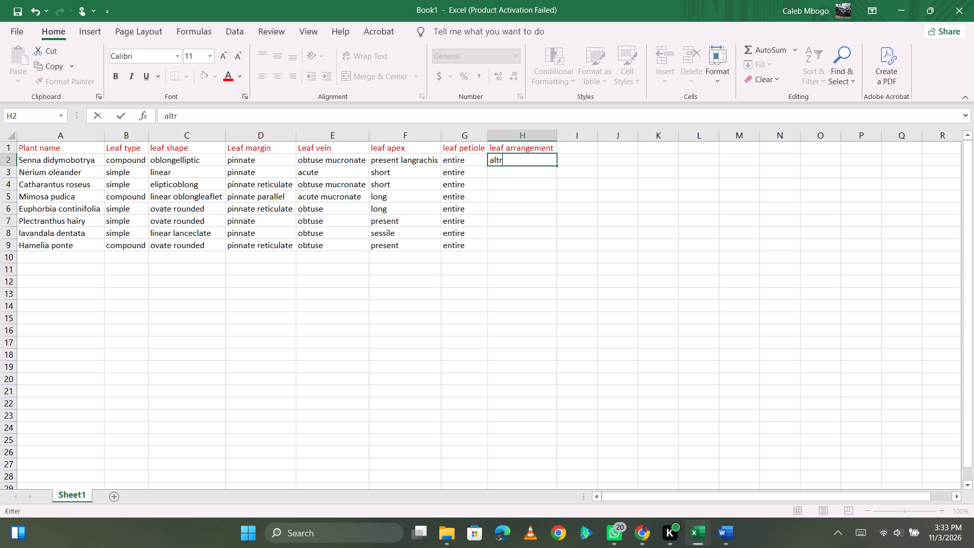
pyautogui.press('BackSpace')
pyautogui.write('ernate')
pyautogui.click(512, 175)
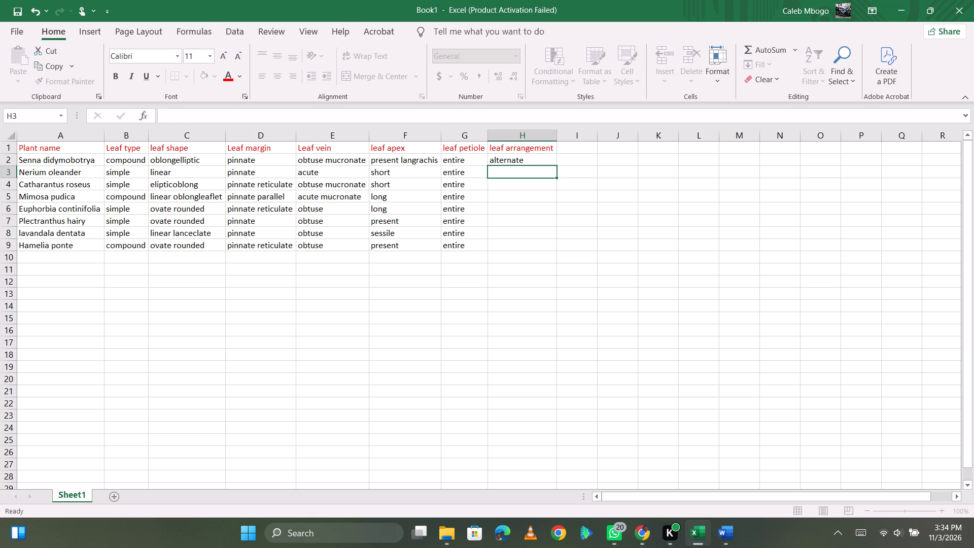
pyautogui.write('whorled')
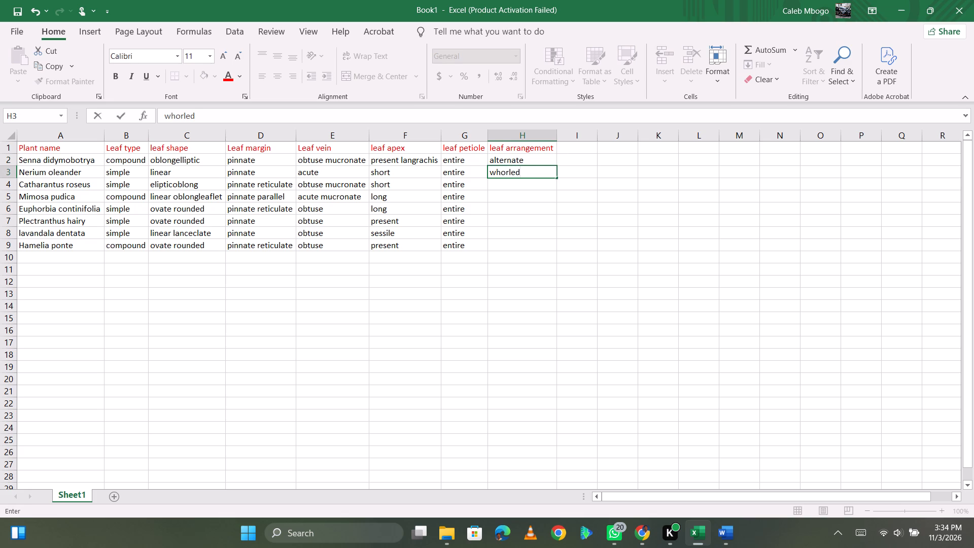
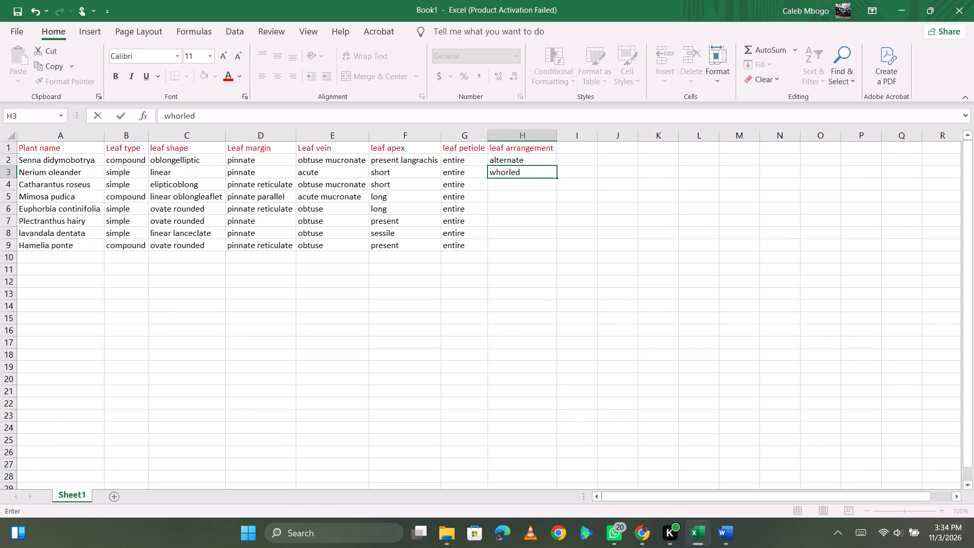
# Enter "opposite decussate" as the leaf arrangement for Catharantus roseus in cell H4.
pyautogui.click(505, 185)
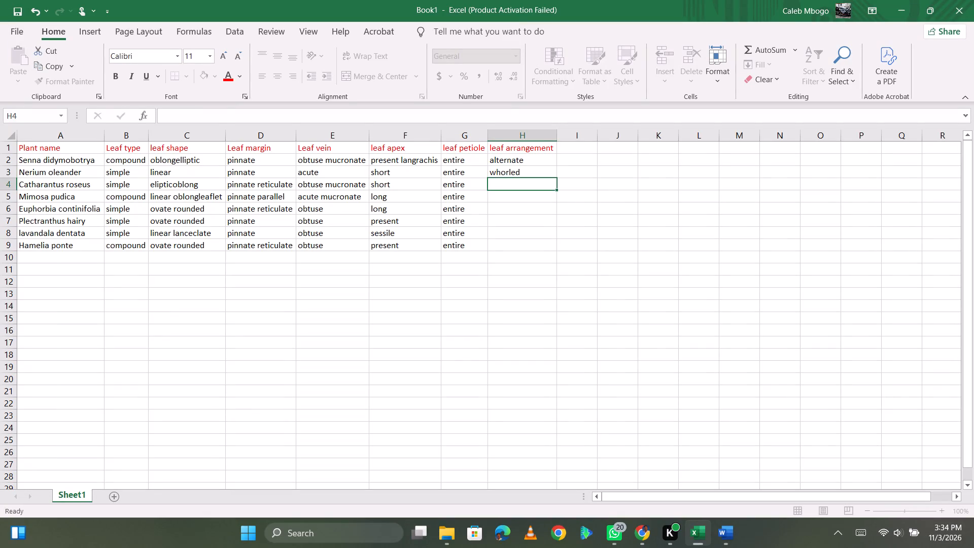
pyautogui.write('opposite')
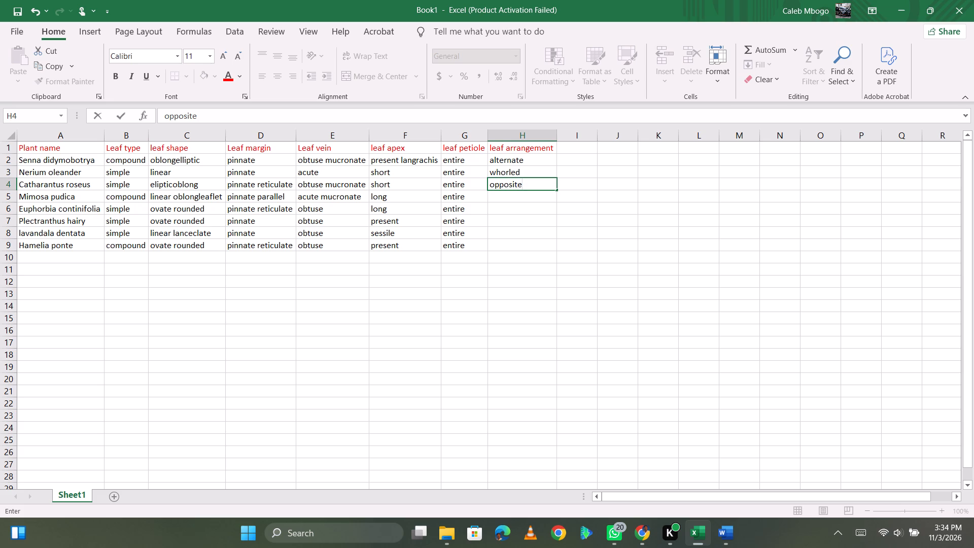
pyautogui.press('space')
pyautogui.write('dec')
pyautogui.write('ussate')
# Auto-fit the width of the leaf arrangement column H to its contents.
pyautogui.doubleClick(540, 140)
pyautogui.doubleClick(555, 138)
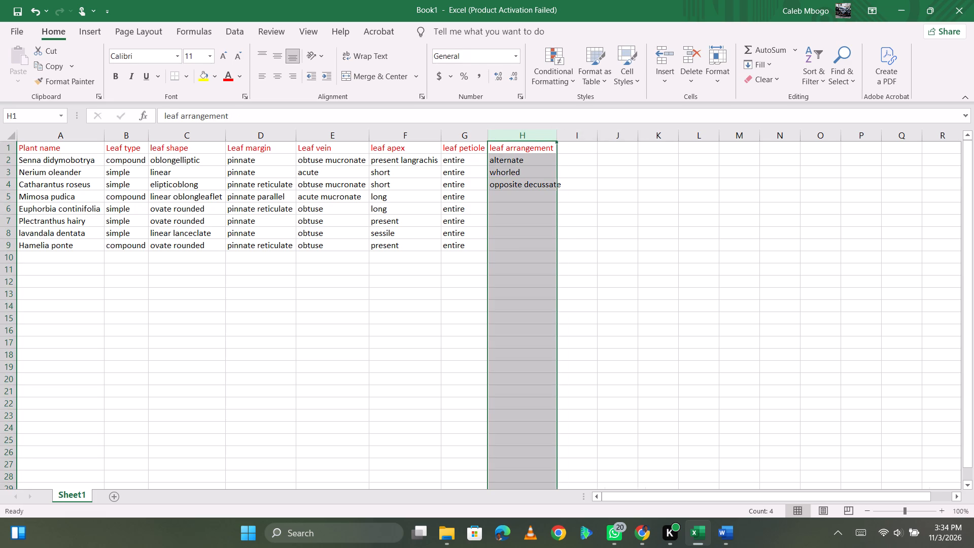
# Enter "alternate" as the leaf arrangement for Mimosa pudica in cell H5 and "whorled" for Euphorbia continifolia in cell H6.
pyautogui.click(519, 200)
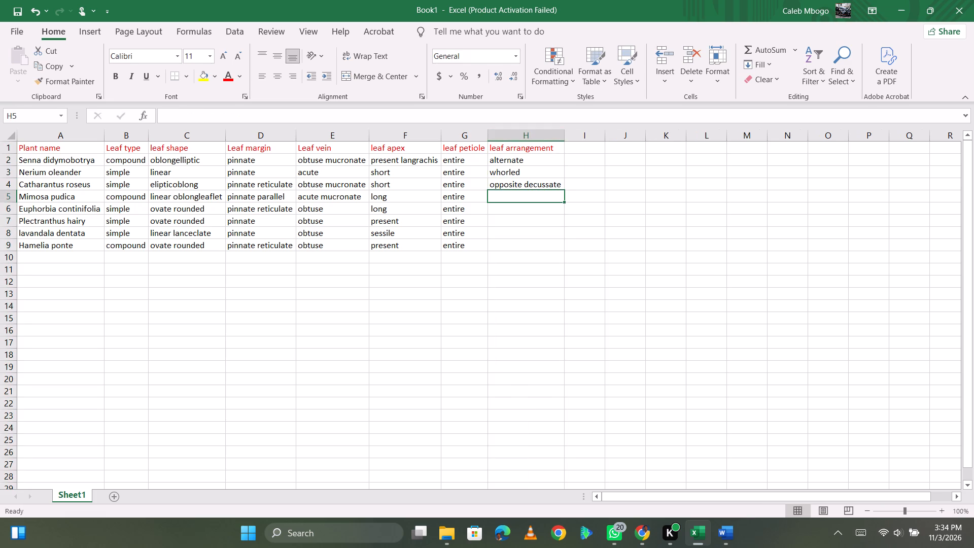
pyautogui.press('a')
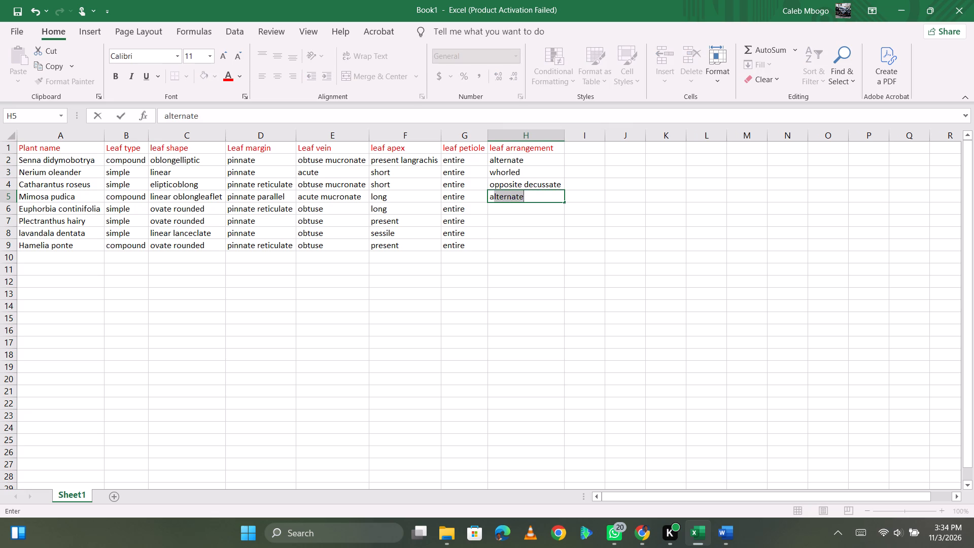
pyautogui.click(506, 207)
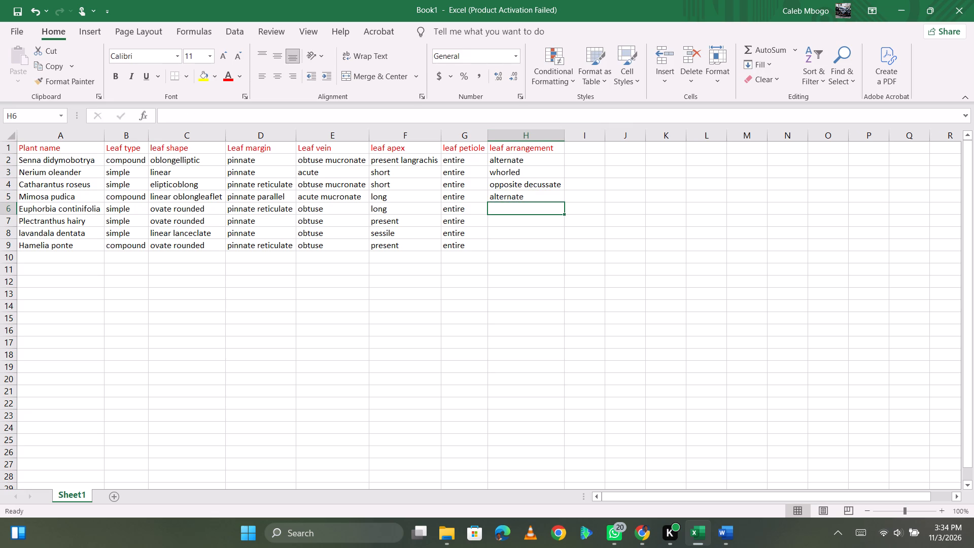
pyautogui.press('w')
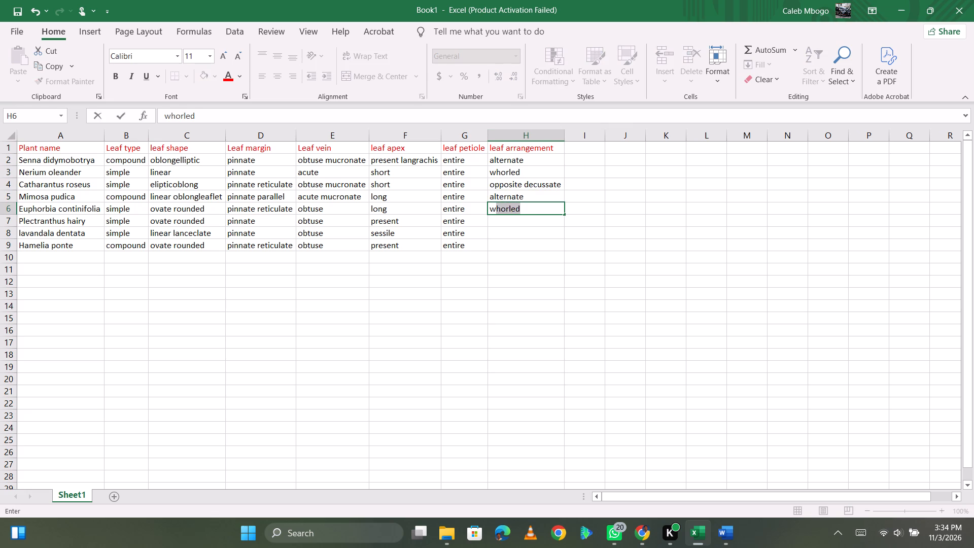
# Enter "opposite decussate" as the leaf arrangement for Plectranthus hairy and lavandala dentata in H7 and H8, and "alternate" for Hamelia ponte in H9.
pyautogui.click(516, 221)
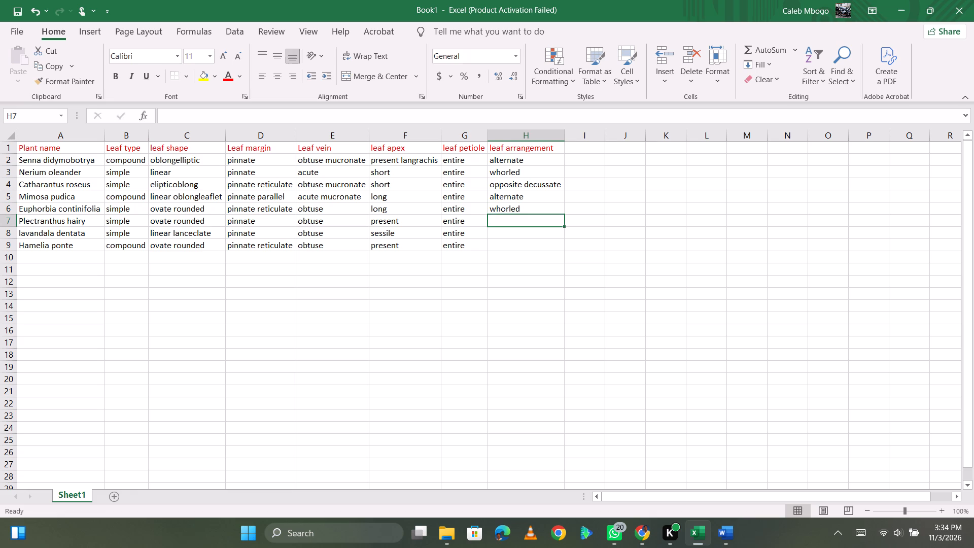
pyautogui.press('o')
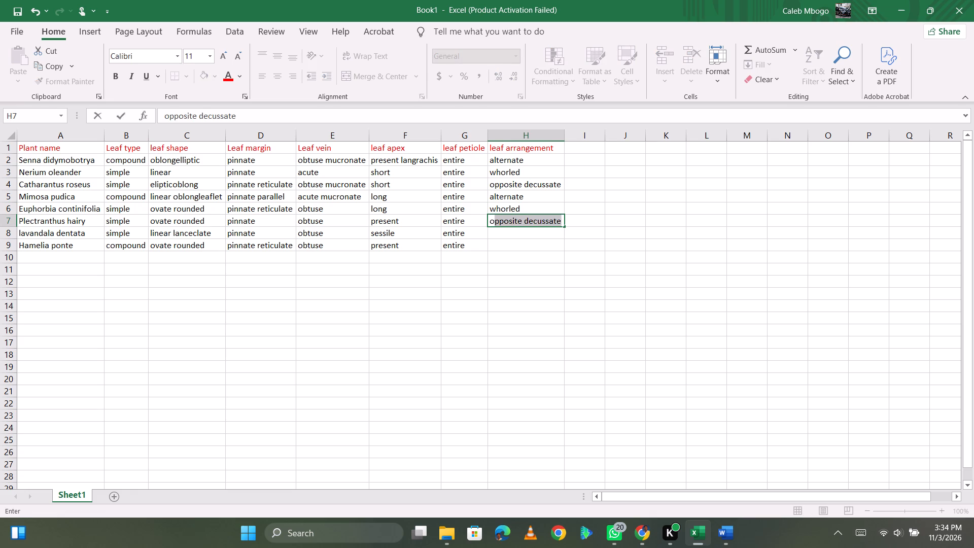
pyautogui.click(519, 232)
pyautogui.press('o')
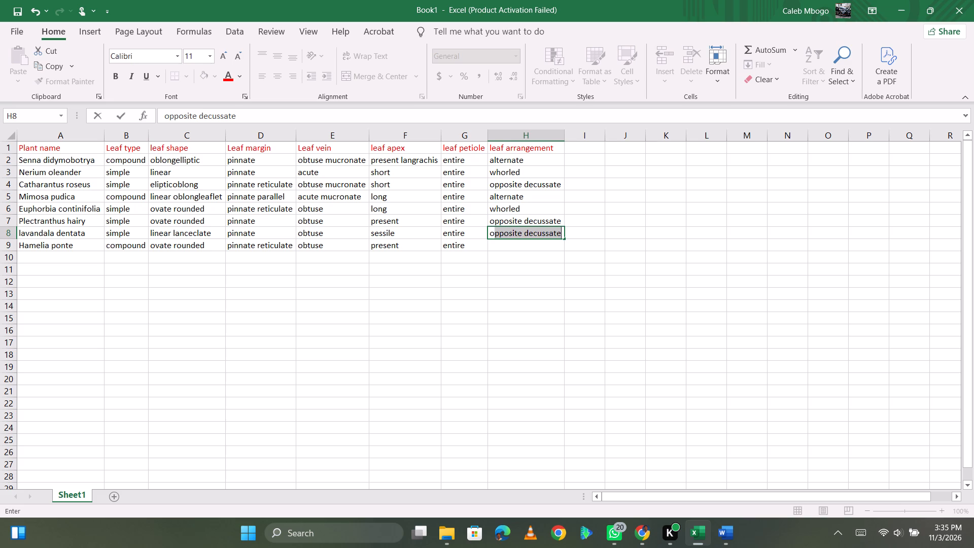
pyautogui.click(507, 249)
pyautogui.press('a')
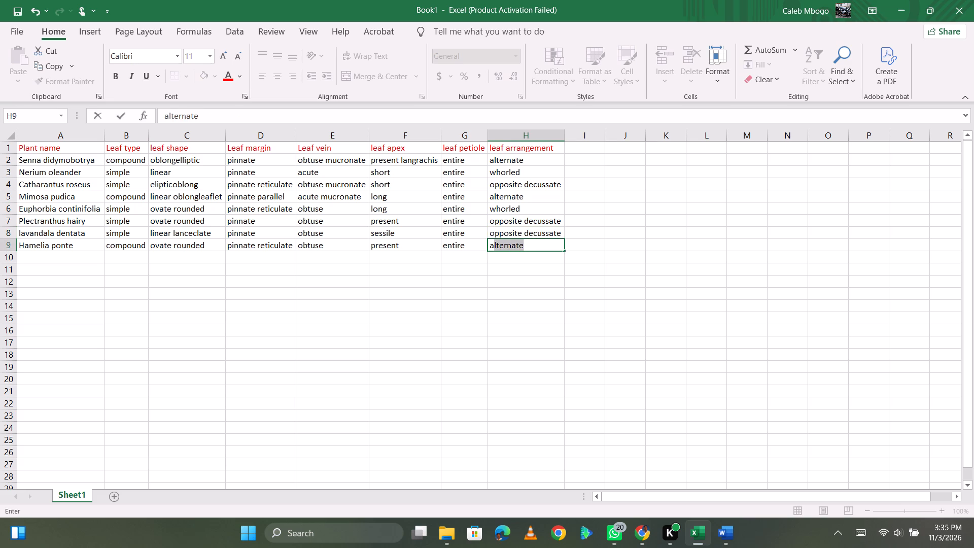